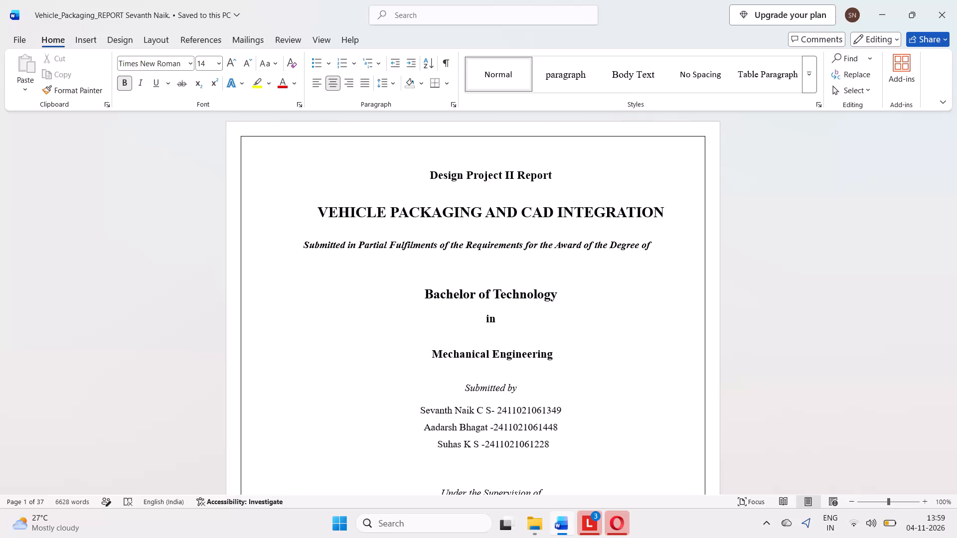
# Review the title, undertaking and certificate pages of the report for text that needs correcting.
pyautogui.scroll(-1, 791, 231)
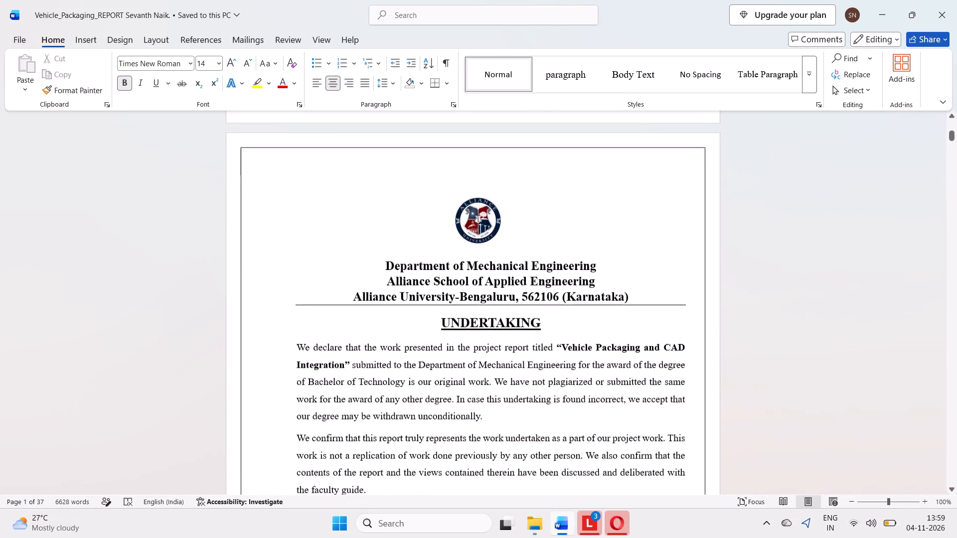
pyautogui.scroll(-1, 791, 231)
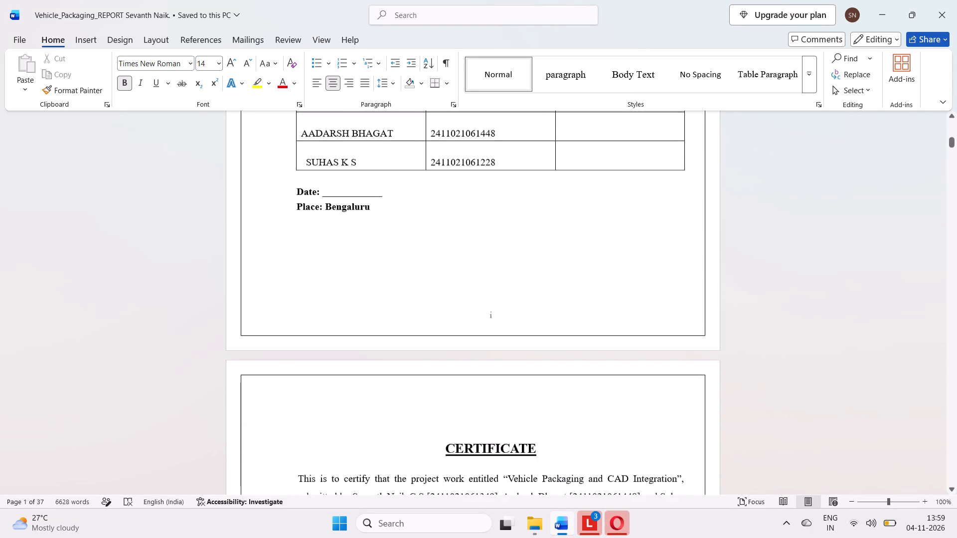
pyautogui.scroll(-2, 791, 231)
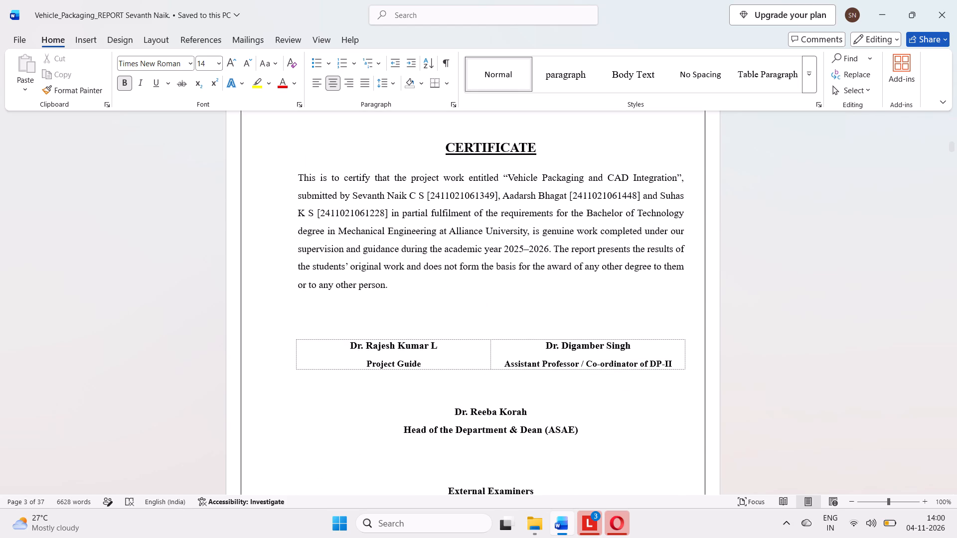
pyautogui.scroll(2, 791, 231)
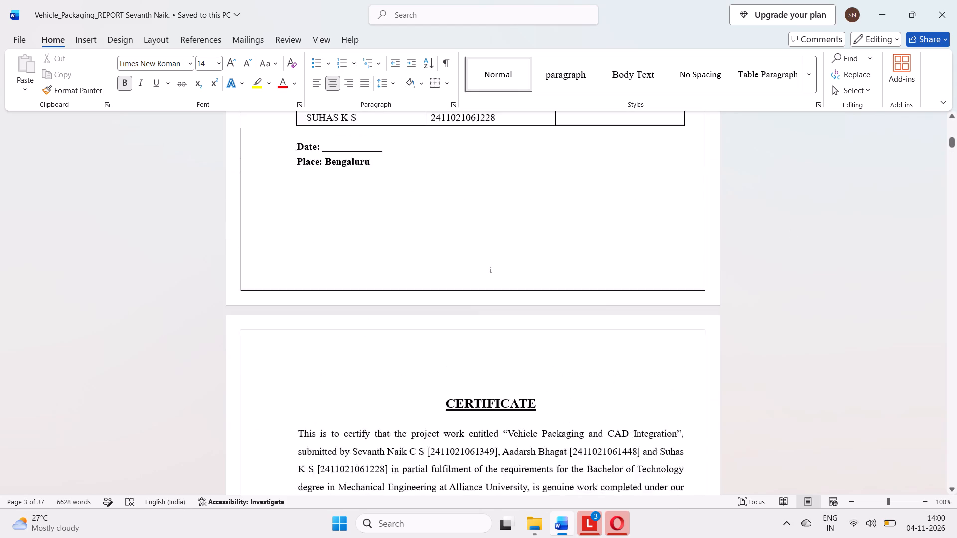
pyautogui.scroll(3, 791, 231)
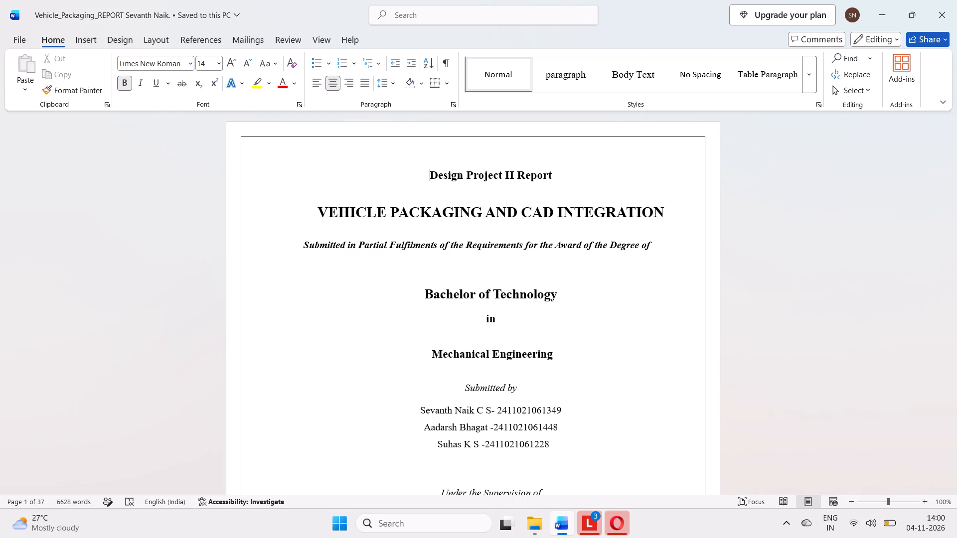
pyautogui.scroll(-3, 791, 231)
pyautogui.scroll(3, 791, 231)
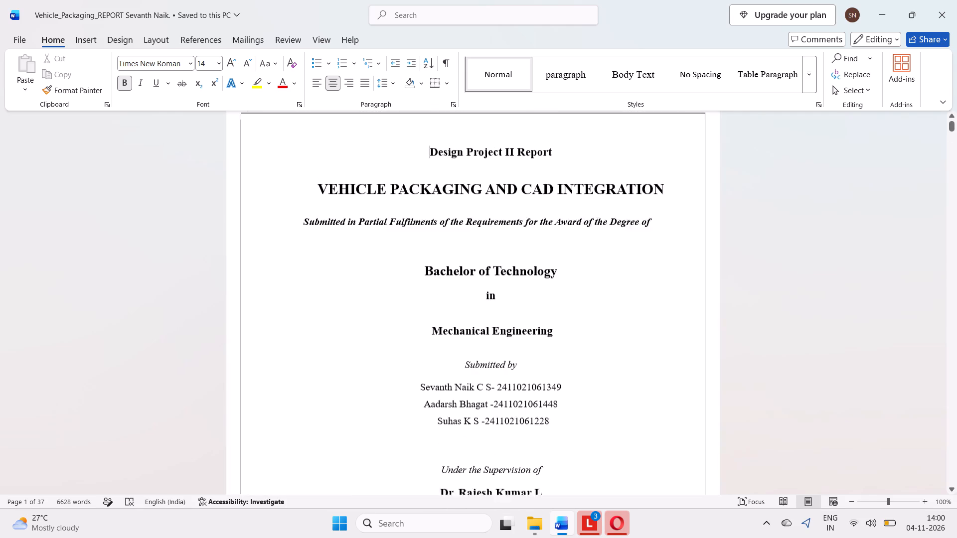
pyautogui.scroll(-1, 791, 231)
pyautogui.scroll(1, 791, 231)
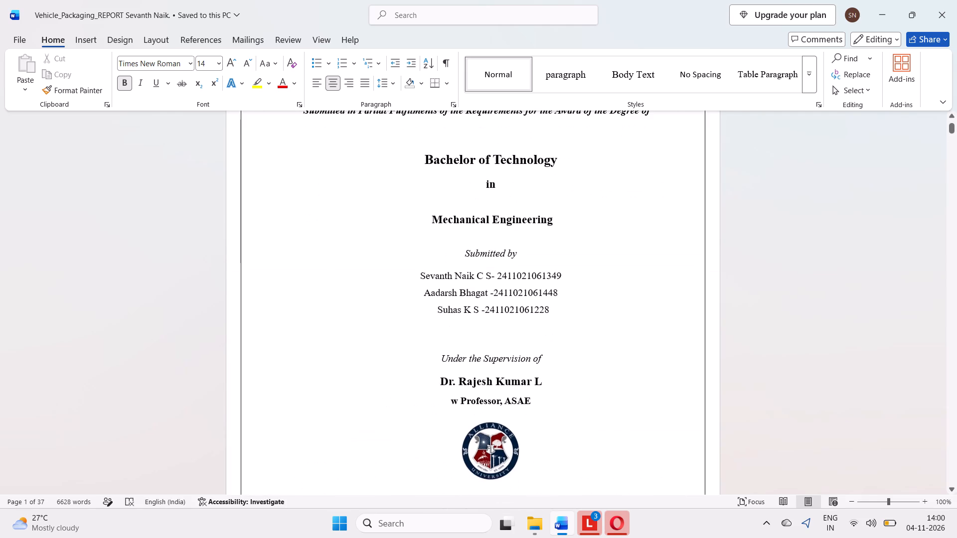
# Join the supervisor's two-part first name on the title page into one word with a lowercase k.
pyautogui.click(502, 389)
pyautogui.press('BackSpace')
pyautogui.press('BackSpace')
pyautogui.press('k')
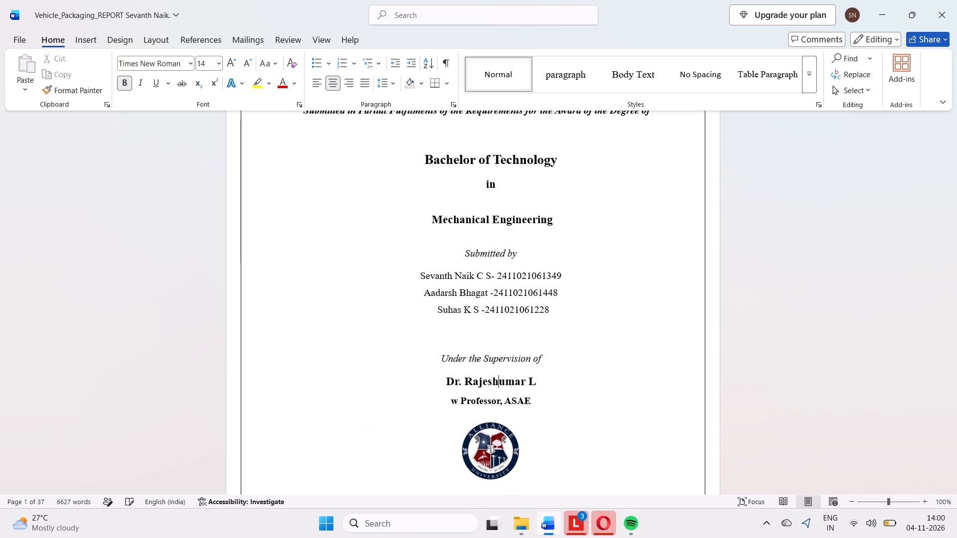
# Delete the stray "w" and space before "Professor, ASAE" on the title page.
pyautogui.click(462, 403)
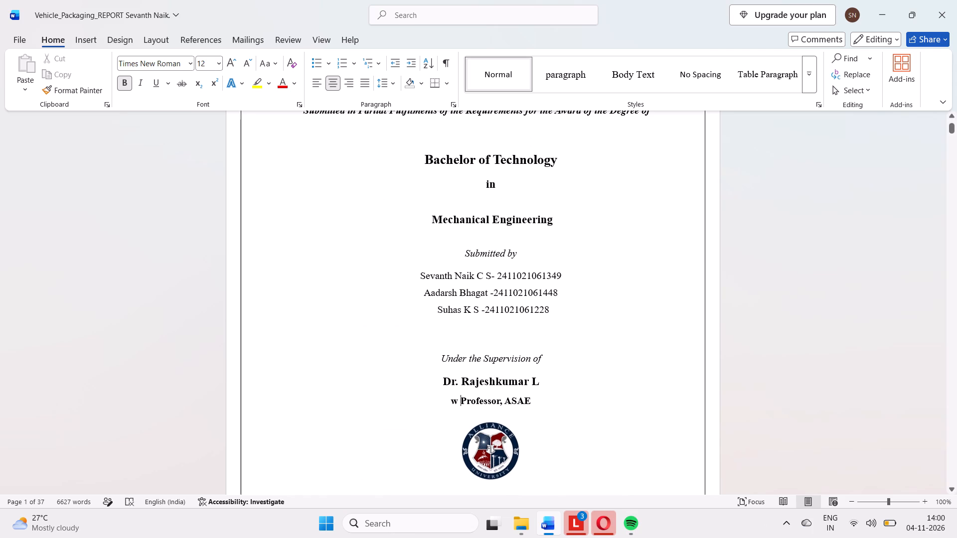
pyautogui.press('BackSpace')
pyautogui.press('BackSpace')
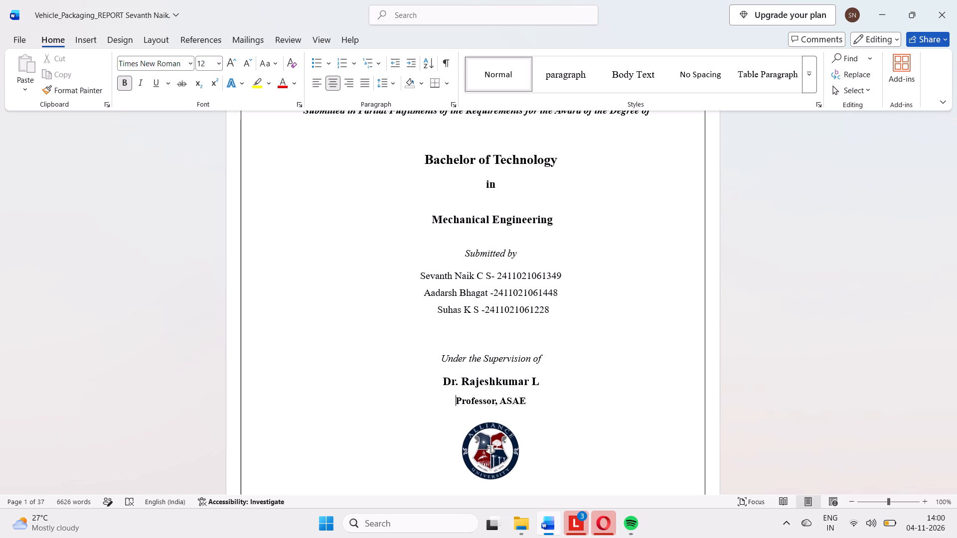
# Check the undertaking, certificate and acknowledgement pages for further text that needs correcting.
pyautogui.scroll(-1, 462, 403)
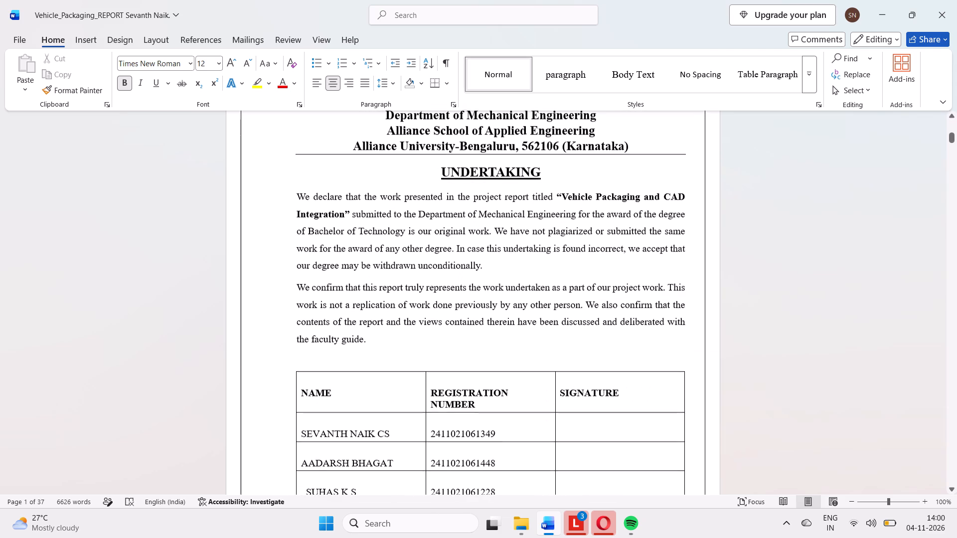
pyautogui.scroll(-2, 462, 403)
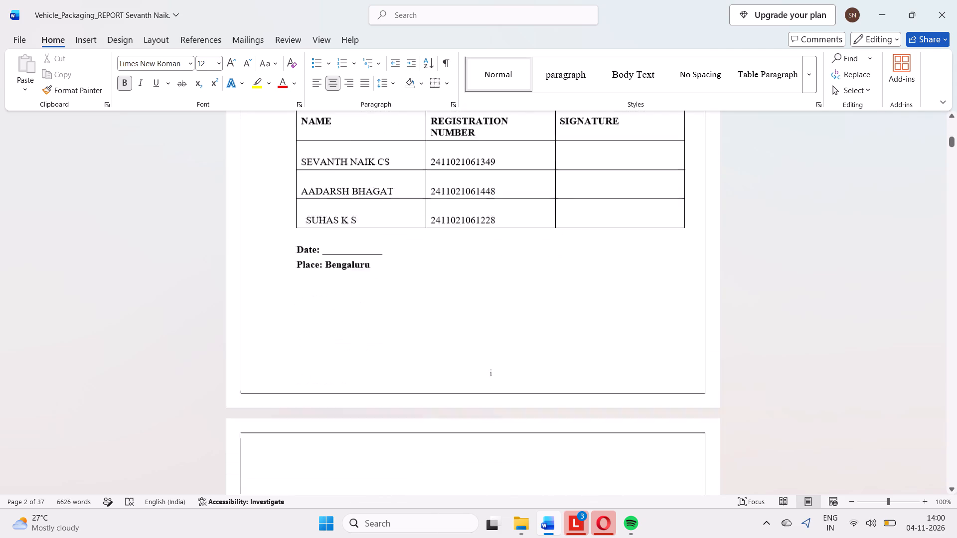
pyautogui.scroll(-1, 462, 403)
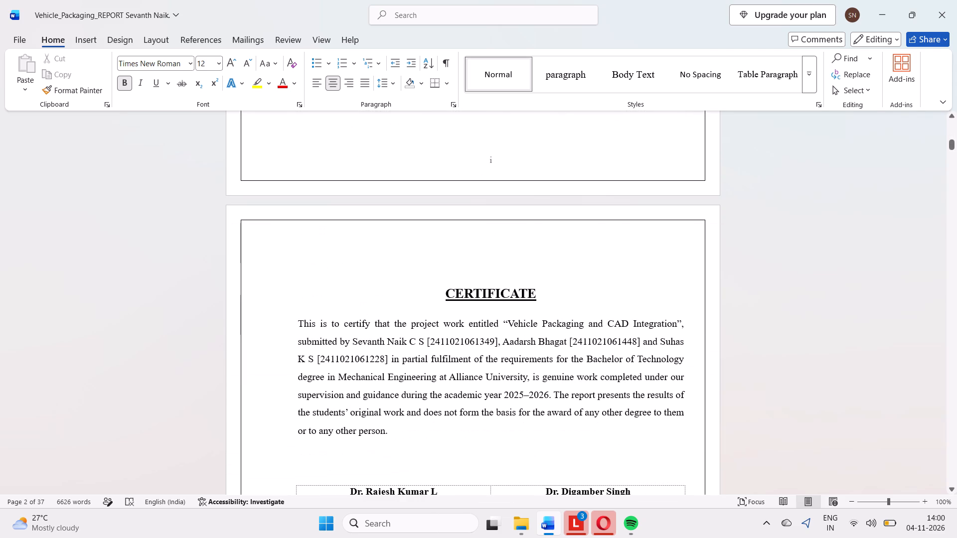
pyautogui.scroll(-1, 462, 403)
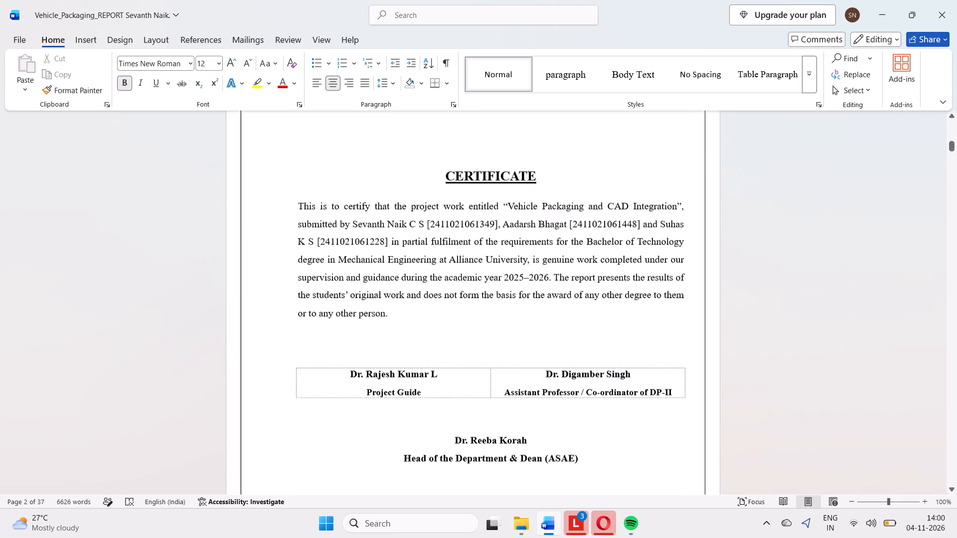
pyautogui.scroll(-1, 462, 403)
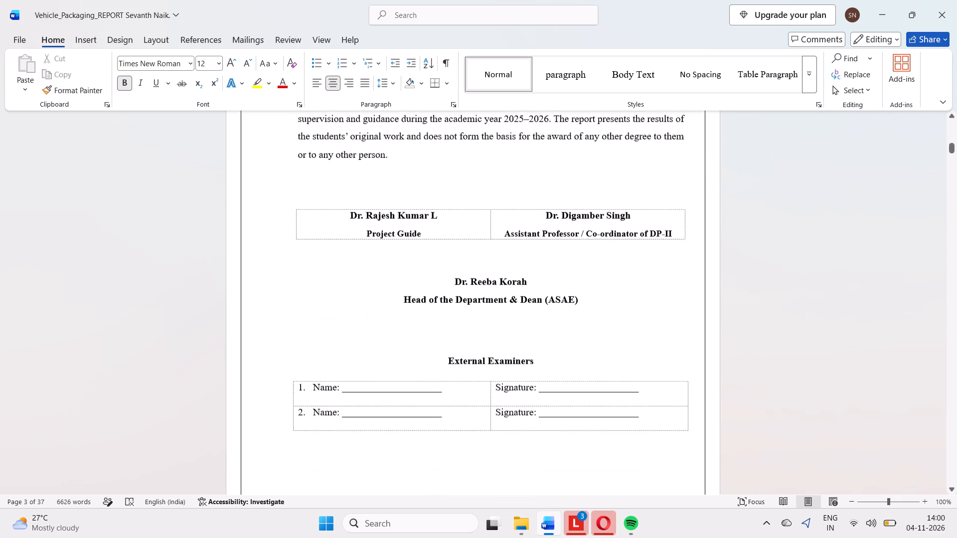
pyautogui.scroll(-2, 462, 403)
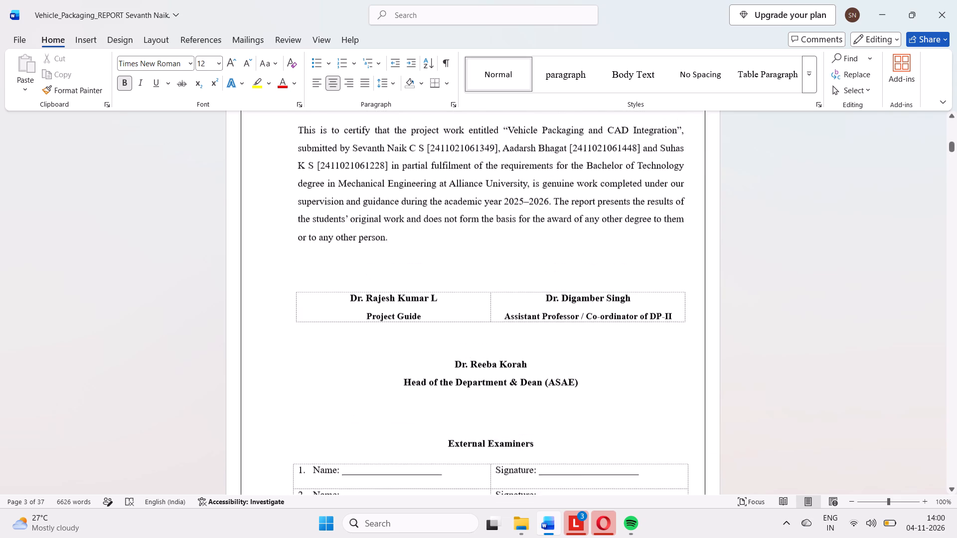
pyautogui.scroll(-1, 462, 403)
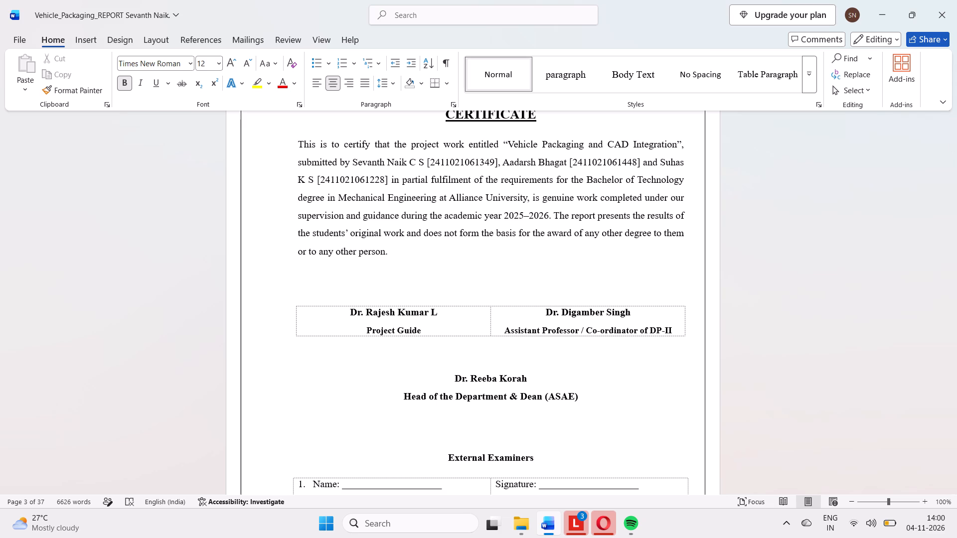
pyautogui.scroll(-1, 436, 336)
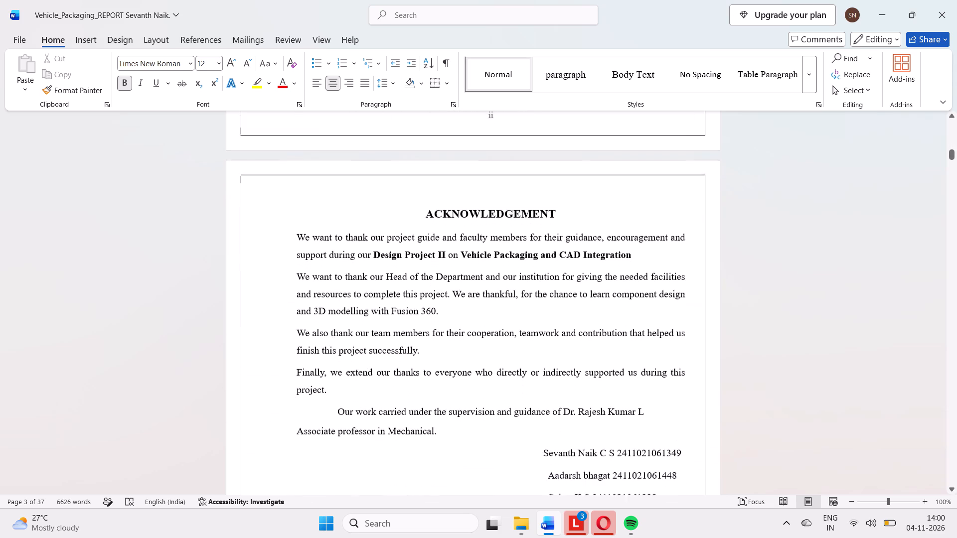
pyautogui.scroll(-2, 436, 336)
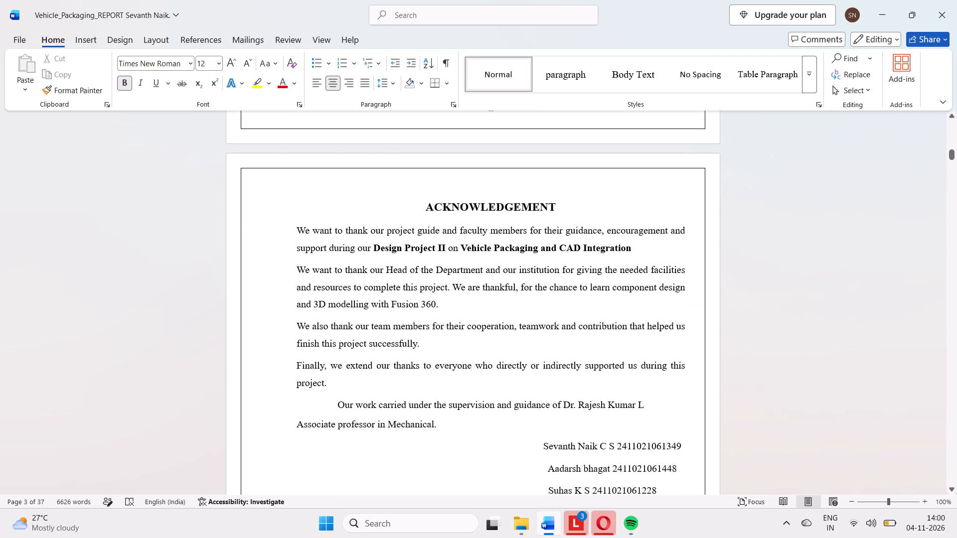
pyautogui.scroll(-1, 436, 336)
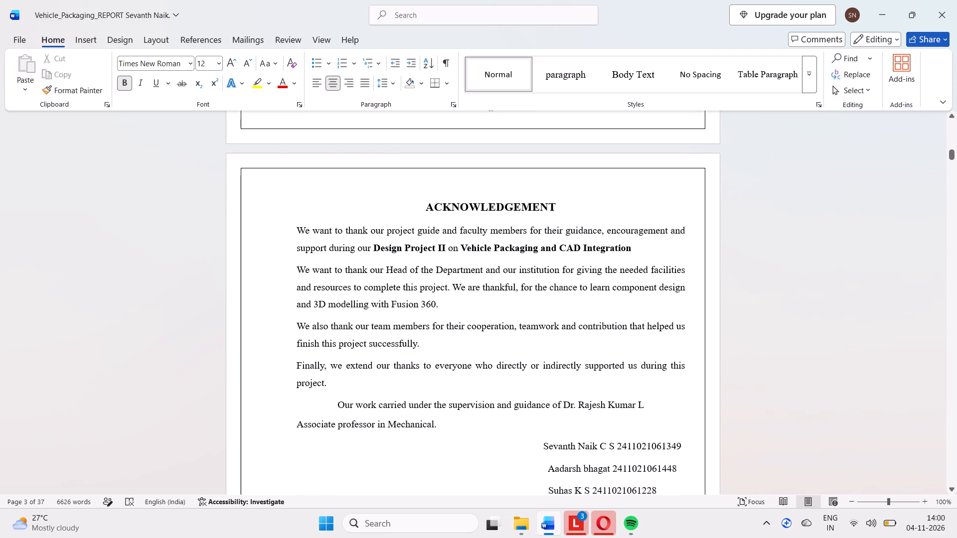
# Join the guide's two-part first name in the acknowledgement into one word with a lowercase k.
pyautogui.click(609, 403)
pyautogui.press('Delete')
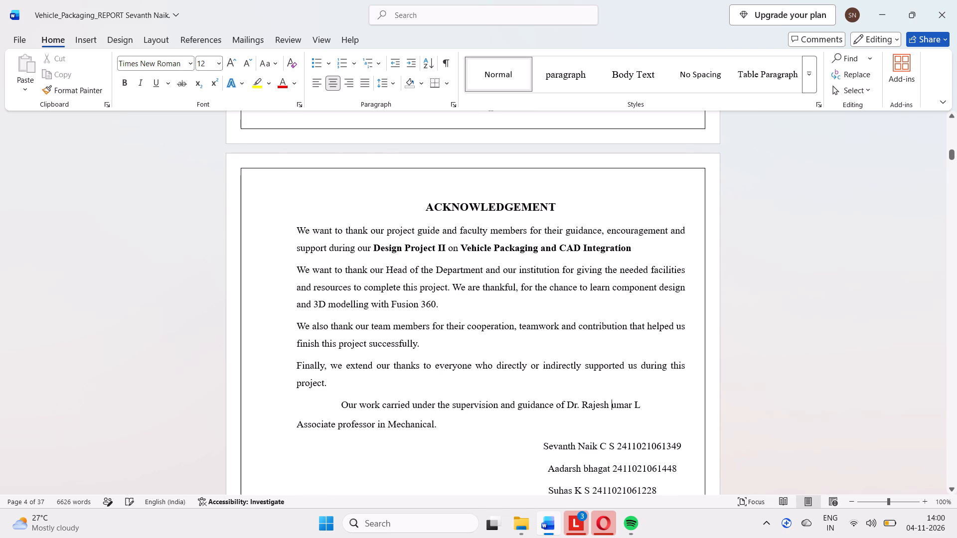
pyautogui.press('BackSpace')
pyautogui.press('k')
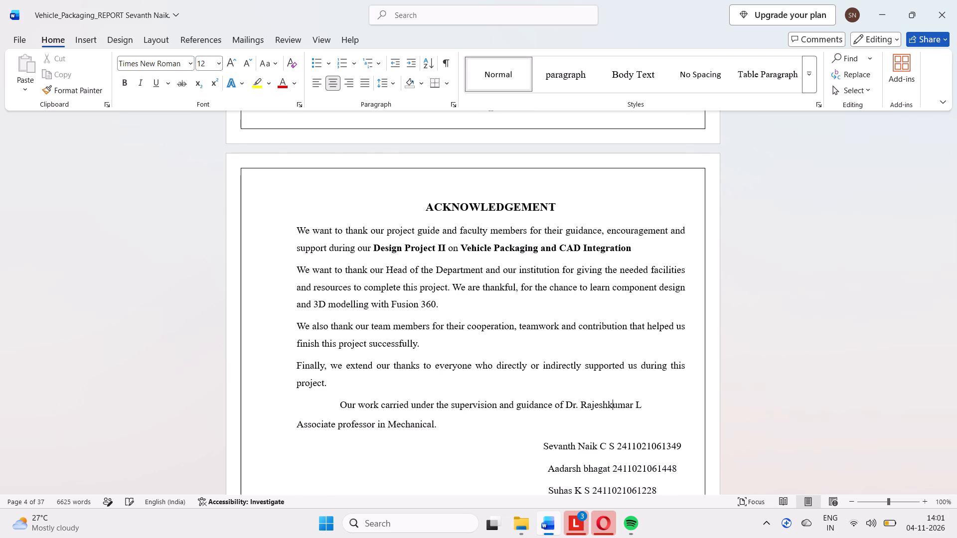
# Reword the guide's designation in the acknowledgement to "Professor, Mechanical", removing "Associate" and "in".
pyautogui.doubleClick(326, 422)
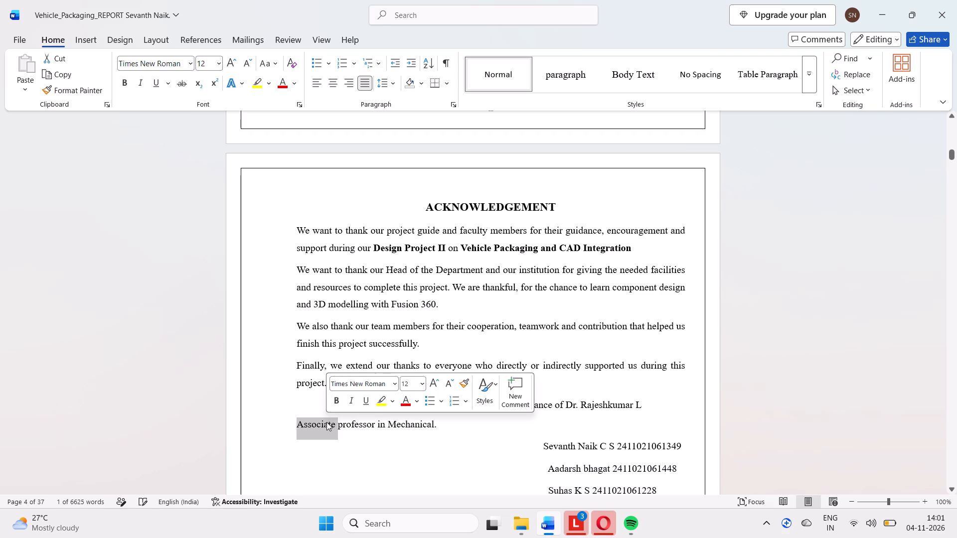
pyautogui.press('Delete')
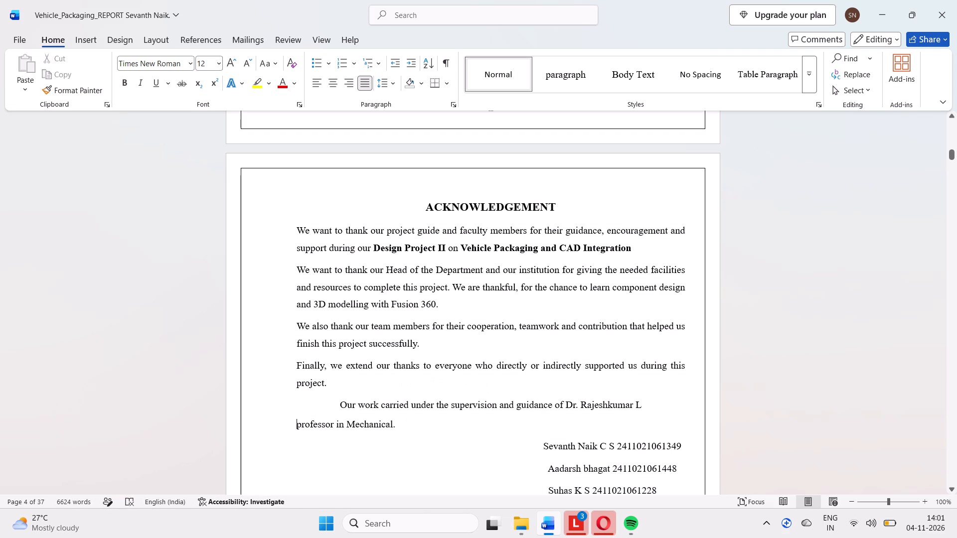
pyautogui.click(302, 425)
pyautogui.press('BackSpace')
pyautogui.hotkey('shift', 'p')
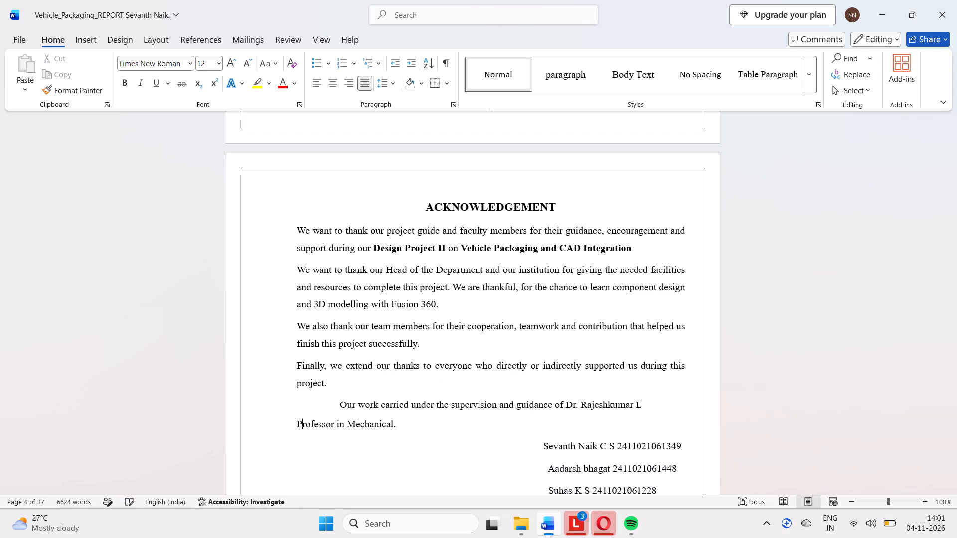
pyautogui.click(340, 426)
pyautogui.press('Right')
pyautogui.press('BackSpace')
pyautogui.press('BackSpace')
pyautogui.press('BackSpace')
pyautogui.press(',')
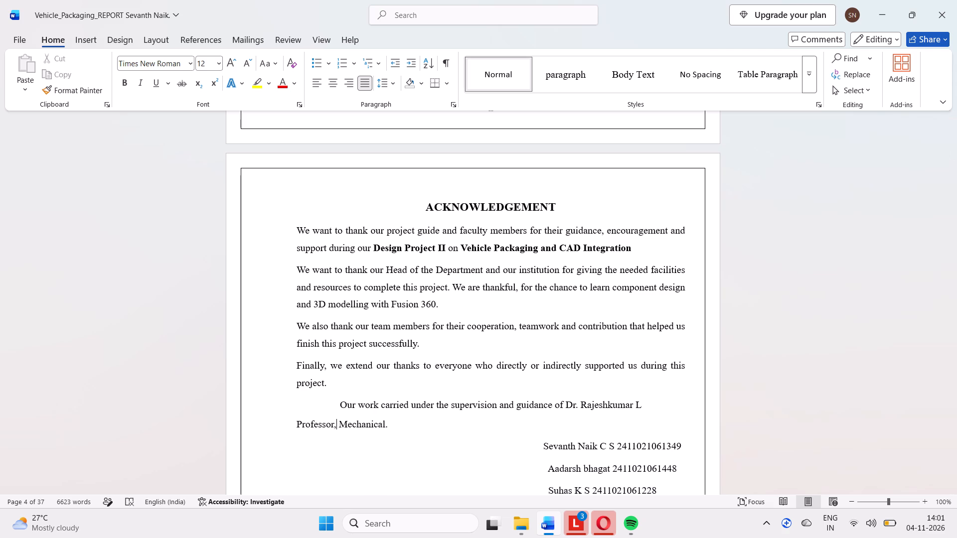
# Add "Engineering" after "Mechanical" in the guide's designation, before the full stop.
pyautogui.press('Right')
pyautogui.press('Right')
pyautogui.press('Right')
pyautogui.press('Right')
pyautogui.press('Right')
pyautogui.press('Right')
pyautogui.press('Right')
pyautogui.press('Right')
pyautogui.press('Right')
pyautogui.press('Right')
pyautogui.press('Right')
pyautogui.press('space')
pyautogui.write('Engineering')
# Left-align the "Professor, Mechanical Engineering." line and justify the "Our work carried under the supervision" line above it.
pyautogui.scroll(-1, 340, 426)
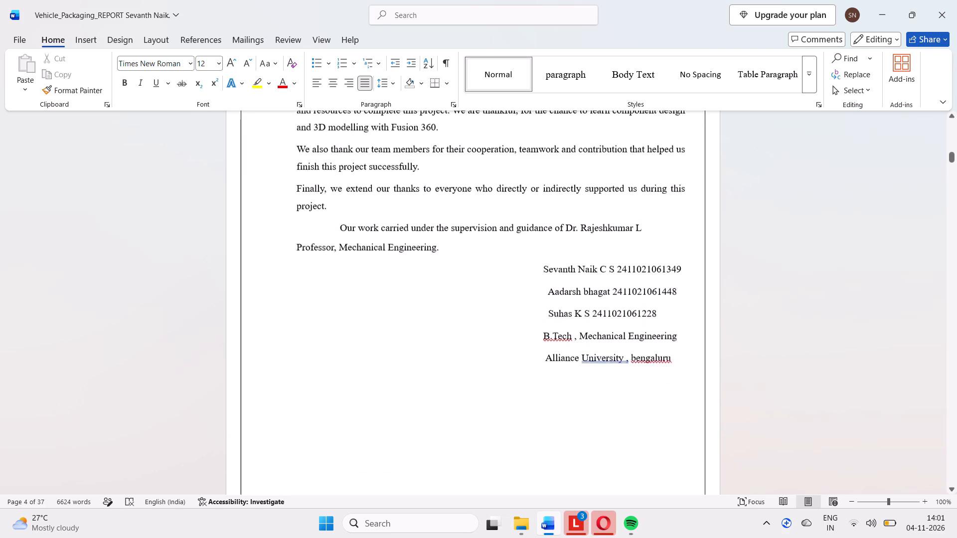
pyautogui.hotkey('ctrl', 'j')
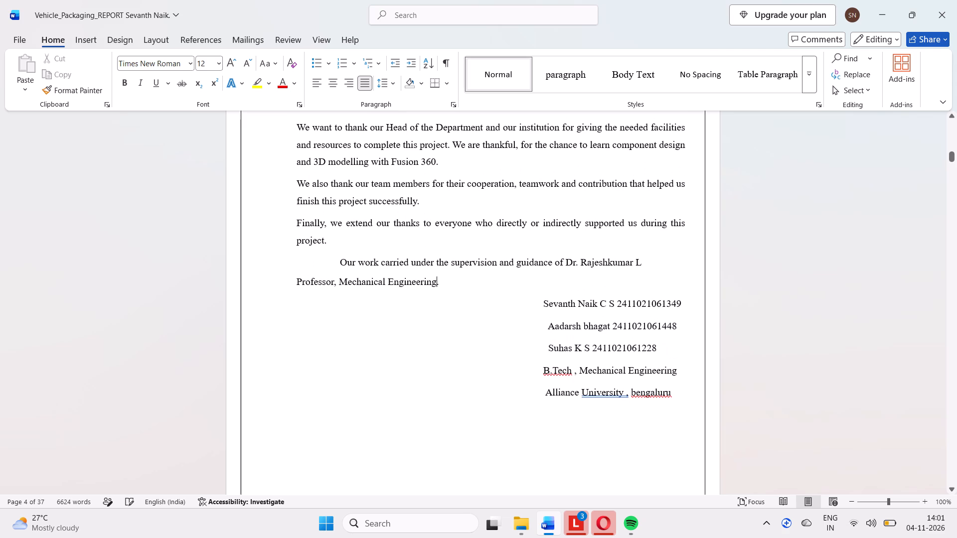
pyautogui.click(523, 265)
pyautogui.hotkey('ctrl', 'j')
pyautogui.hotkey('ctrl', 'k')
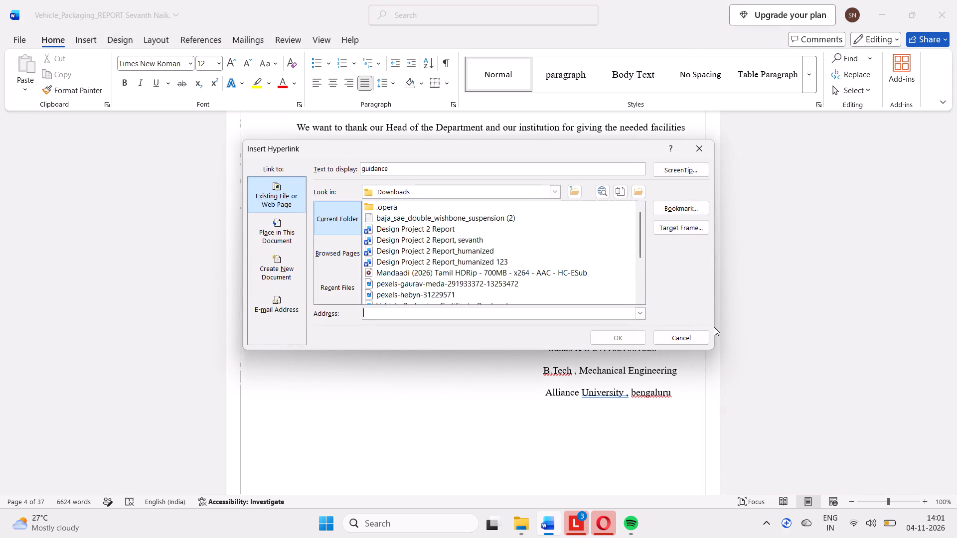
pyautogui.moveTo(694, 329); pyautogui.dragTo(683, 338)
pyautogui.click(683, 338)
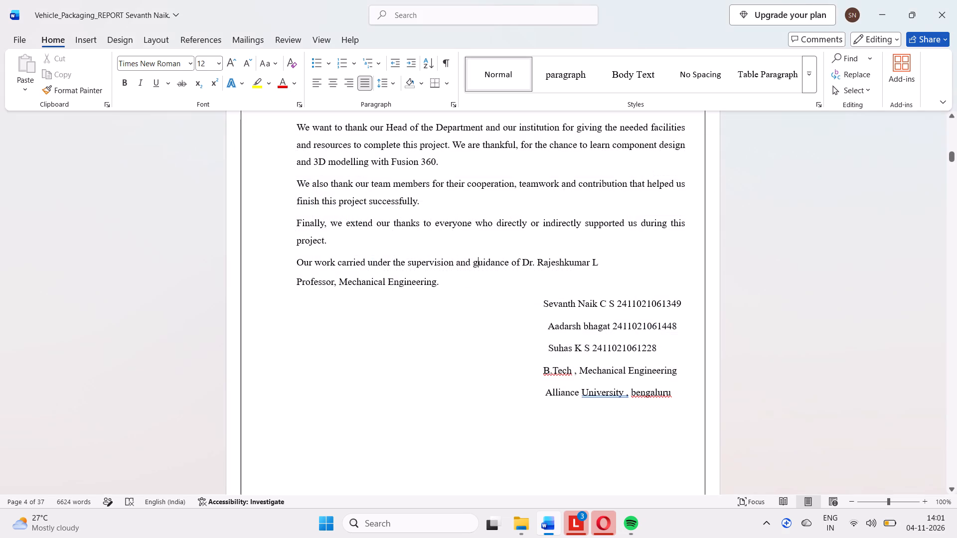
# Return the "Our work carried under the supervision" line in the acknowledgement to left alignment.
pyautogui.click(563, 266)
pyautogui.hotkey('ctrl', 'j')
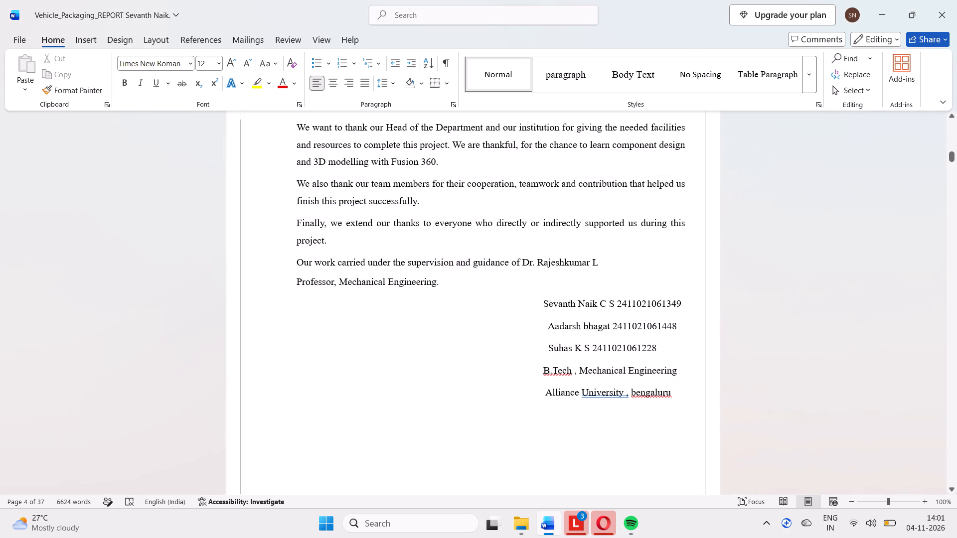
# Add a comma and a space after the guide's name and join the "Professor, Mechanical Engineering." line onto that sentence.
pyautogui.click(615, 259)
pyautogui.write(',')
pyautogui.press('space')
pyautogui.press('Delete')
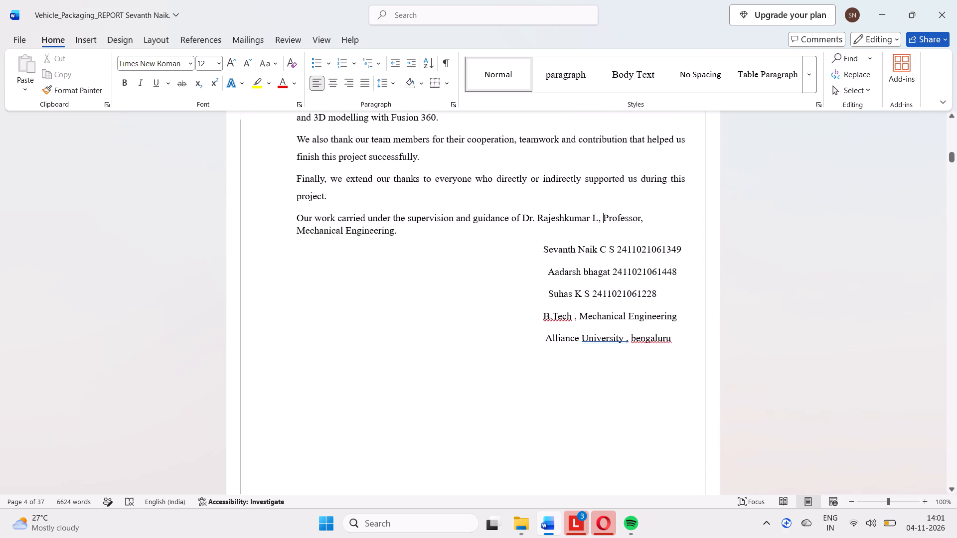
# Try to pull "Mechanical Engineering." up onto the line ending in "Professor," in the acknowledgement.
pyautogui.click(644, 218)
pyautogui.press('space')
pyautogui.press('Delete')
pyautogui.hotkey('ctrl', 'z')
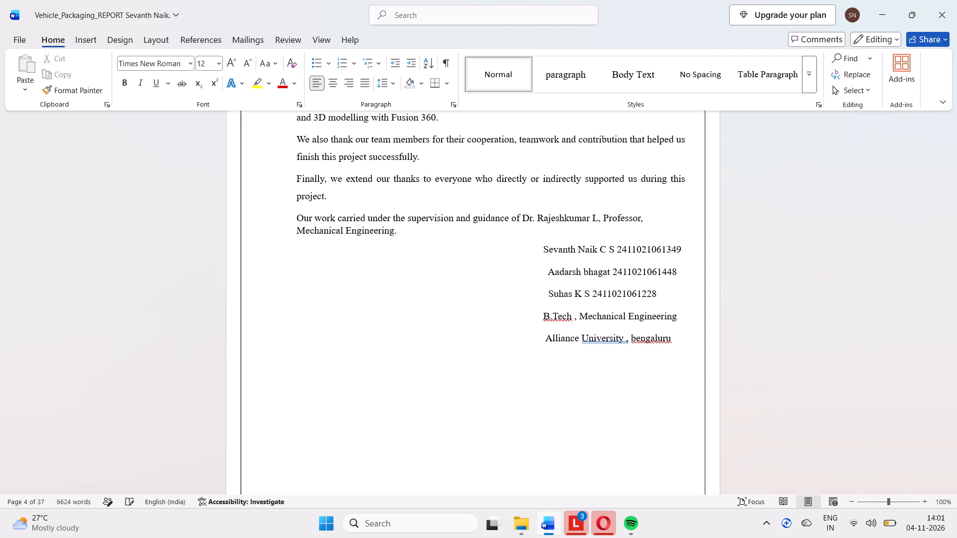
# In the Nomenclature symbols table, replace the dots in the Ø row so that it reads "Diameter in mm".
pyautogui.scroll(-1, 644, 218)
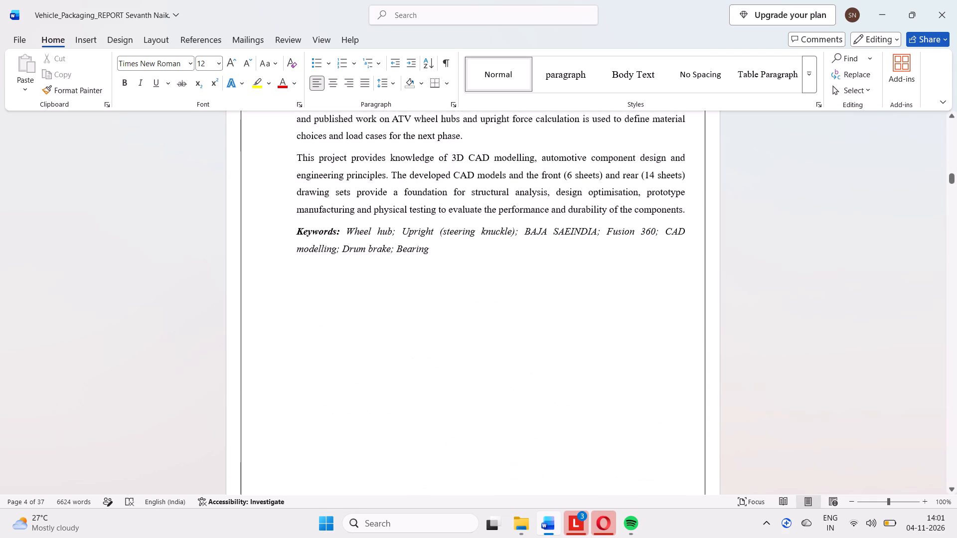
pyautogui.scroll(-3, 644, 218)
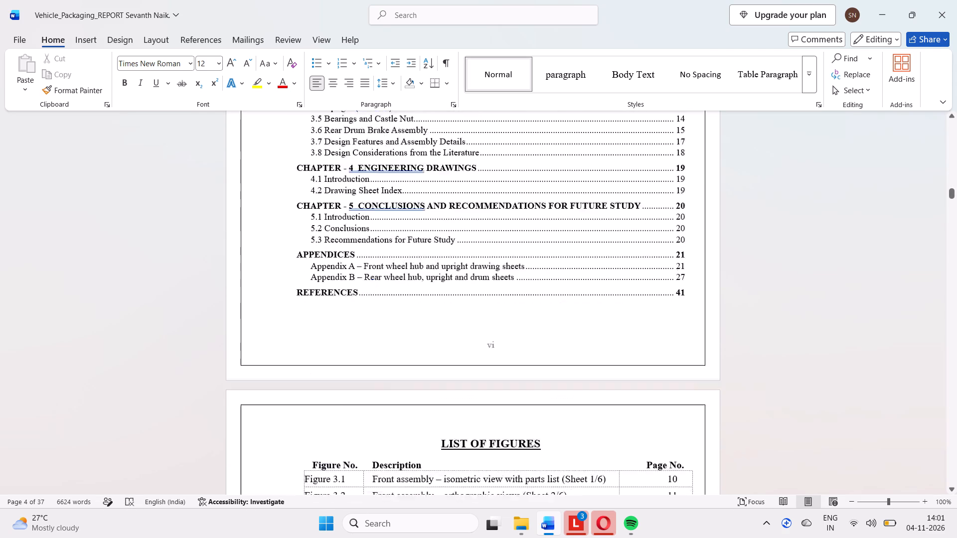
pyautogui.scroll(-1, 644, 218)
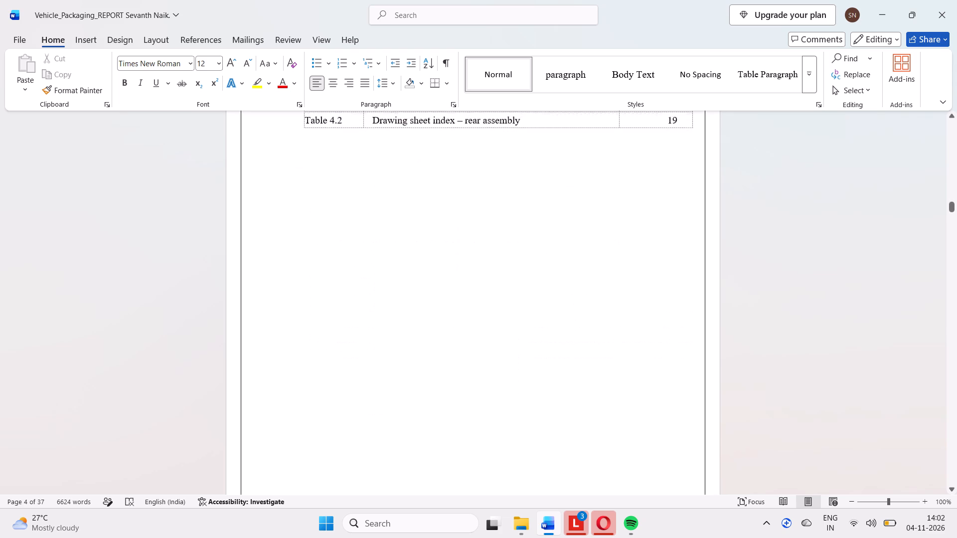
pyautogui.scroll(-1, 644, 218)
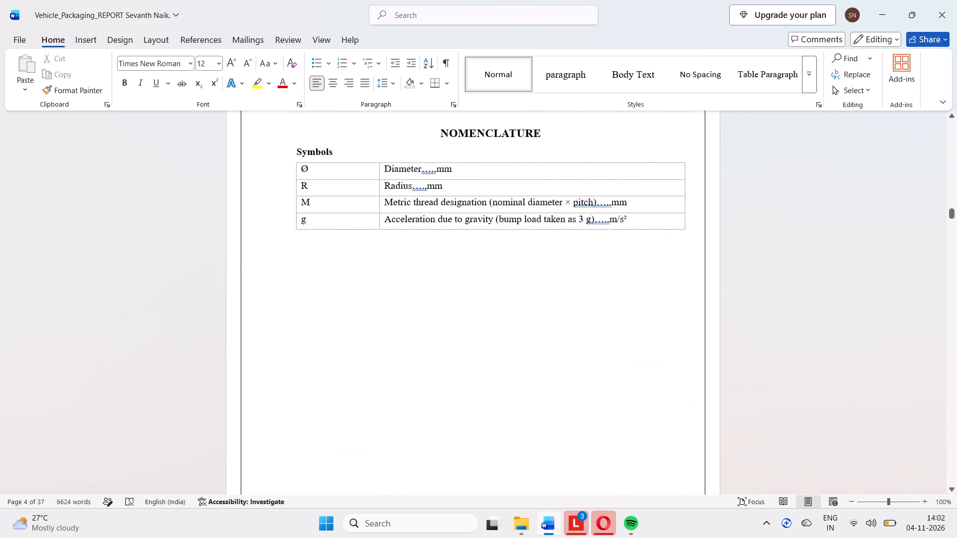
pyautogui.scroll(-1, 644, 218)
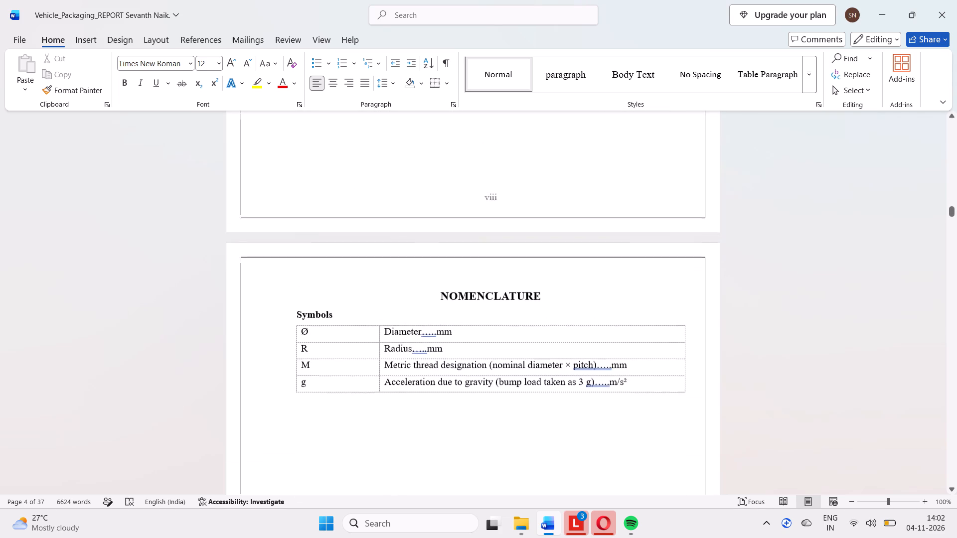
pyautogui.scroll(-1, 644, 218)
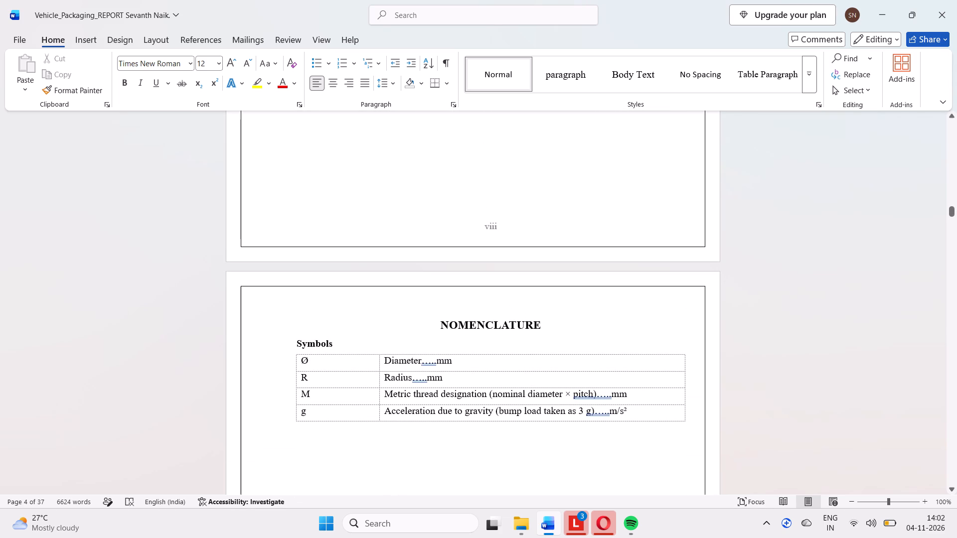
pyautogui.click(437, 364)
pyautogui.press('BackSpace')
pyautogui.press('BackSpace')
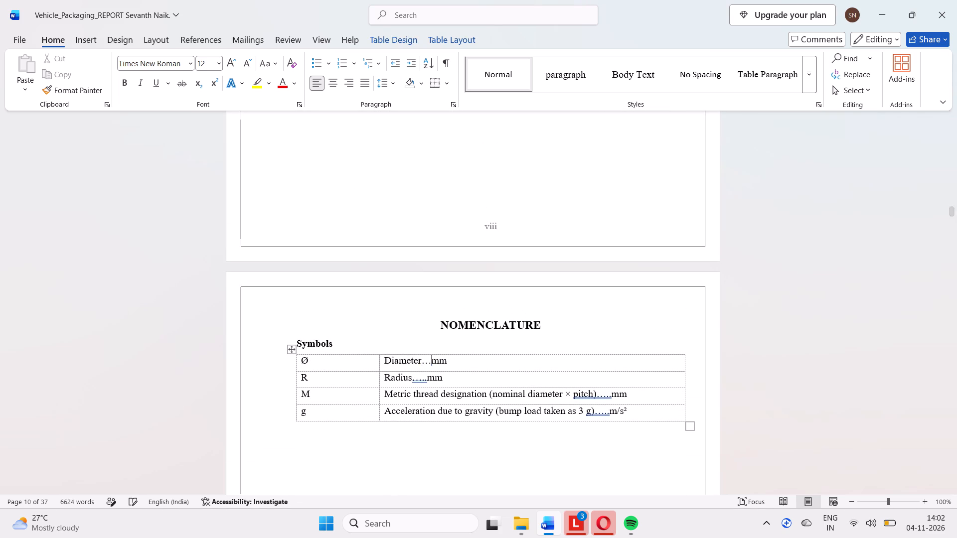
pyautogui.press('BackSpace')
pyautogui.press('BackSpace')
pyautogui.write('r in')
pyautogui.press('space')
# Replace the dots in the R row of the symbols table so that it reads "Radius in mm".
pyautogui.press('Down')
pyautogui.press('Left')
pyautogui.press('BackSpace')
pyautogui.press('BackSpace')
pyautogui.press('BackSpace')
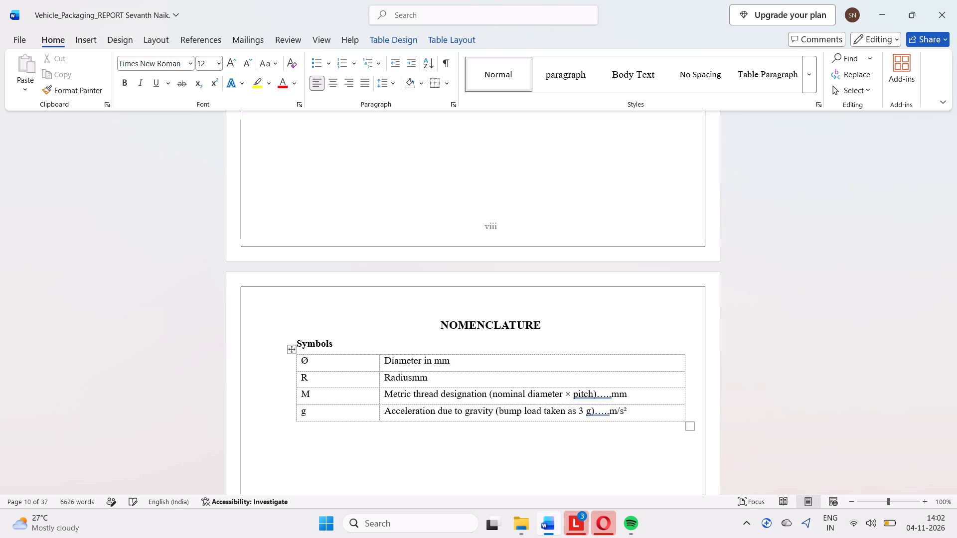
pyautogui.press('BackSpace')
pyautogui.write('s in')
pyautogui.press('space')
# Center the "CHAPTER 1" and "INTRODUCTION" headings on the first chapter page.
pyautogui.click(609, 392)
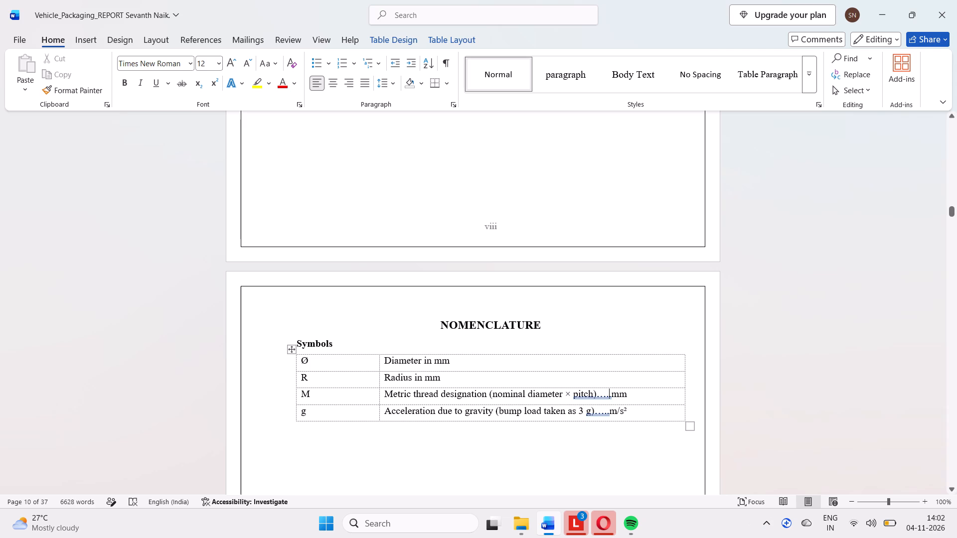
pyautogui.scroll(-1, 609, 392)
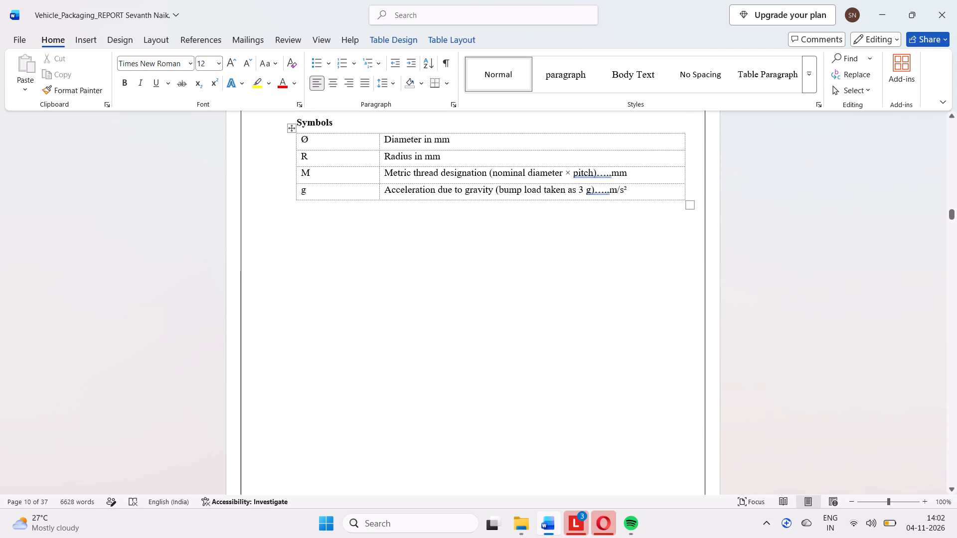
pyautogui.scroll(-1, 609, 392)
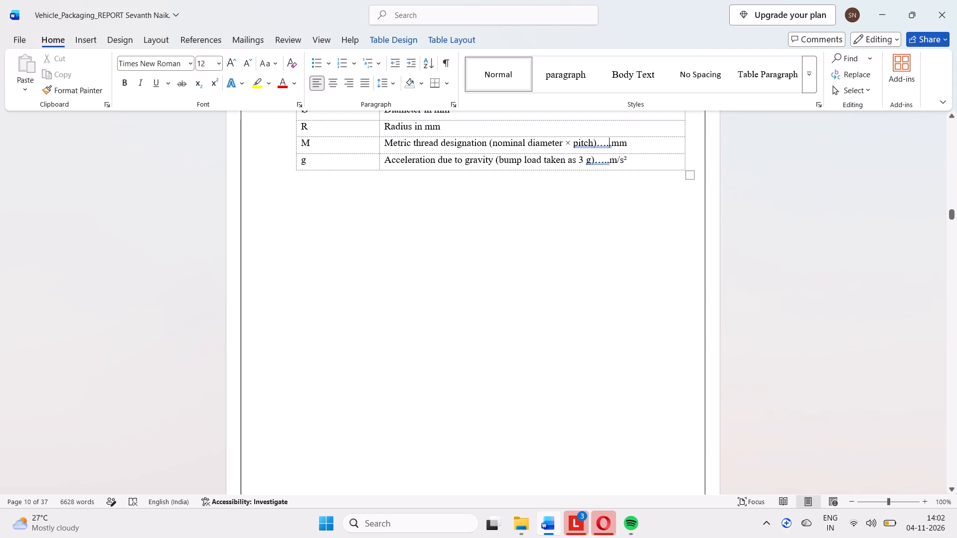
pyautogui.scroll(-2, 609, 392)
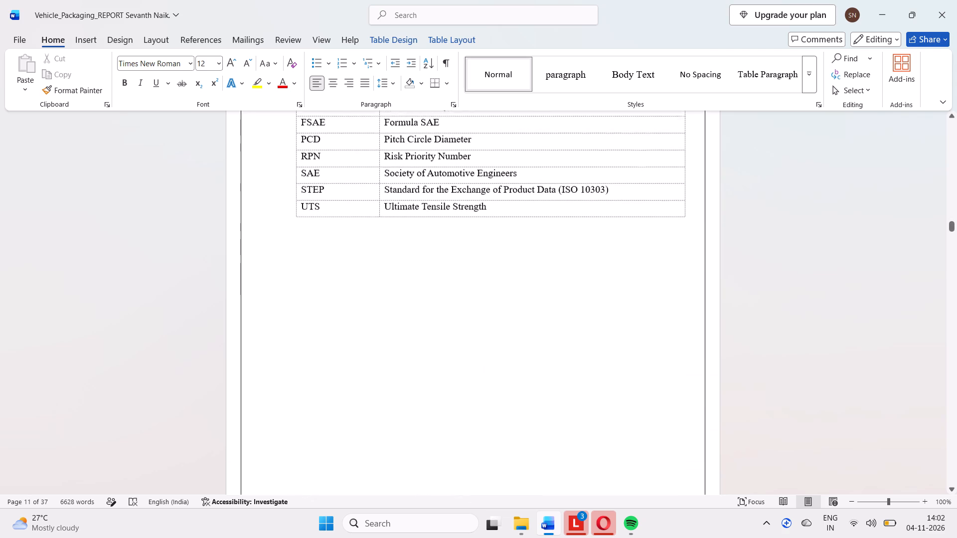
pyautogui.scroll(-1, 609, 392)
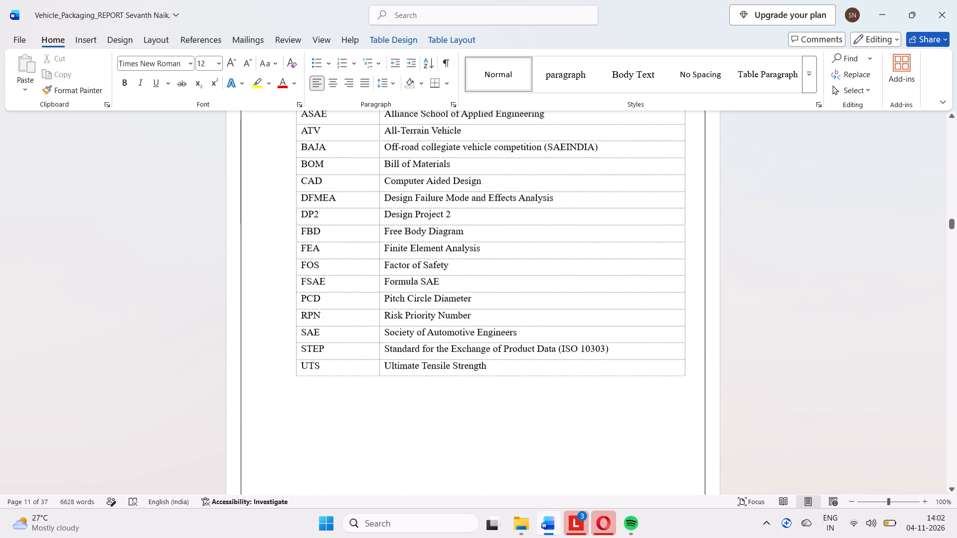
pyautogui.scroll(-1, 609, 392)
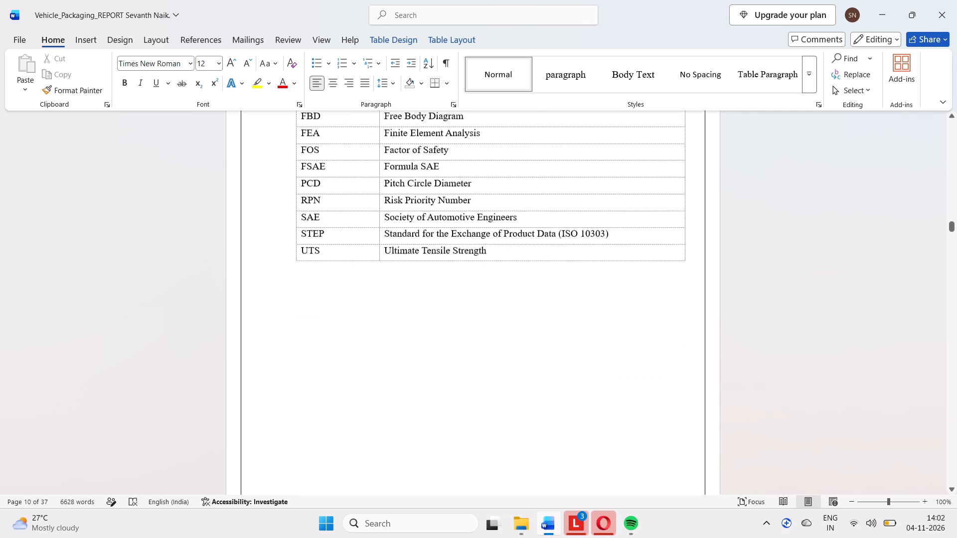
pyautogui.scroll(-1, 609, 392)
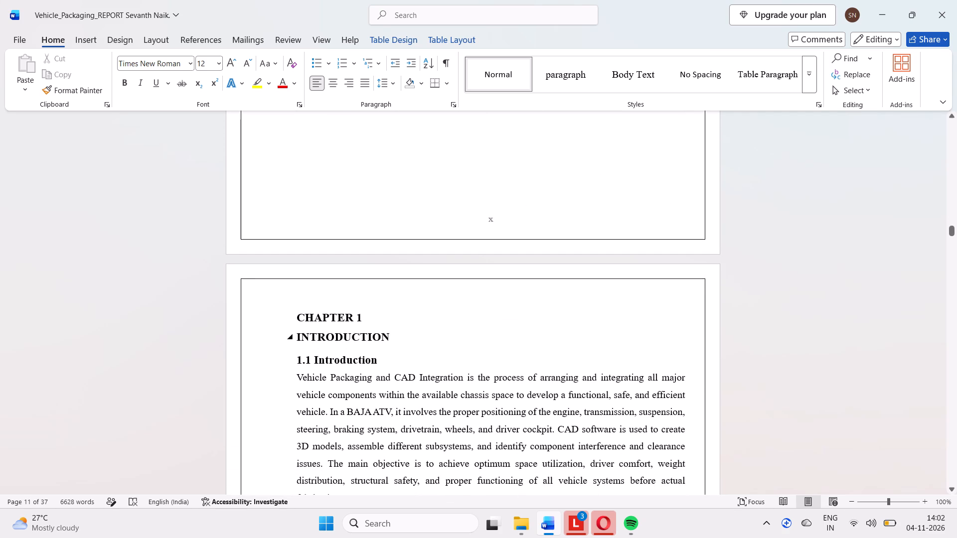
pyautogui.click(386, 336)
pyautogui.hotkey('ctrl', 'e')
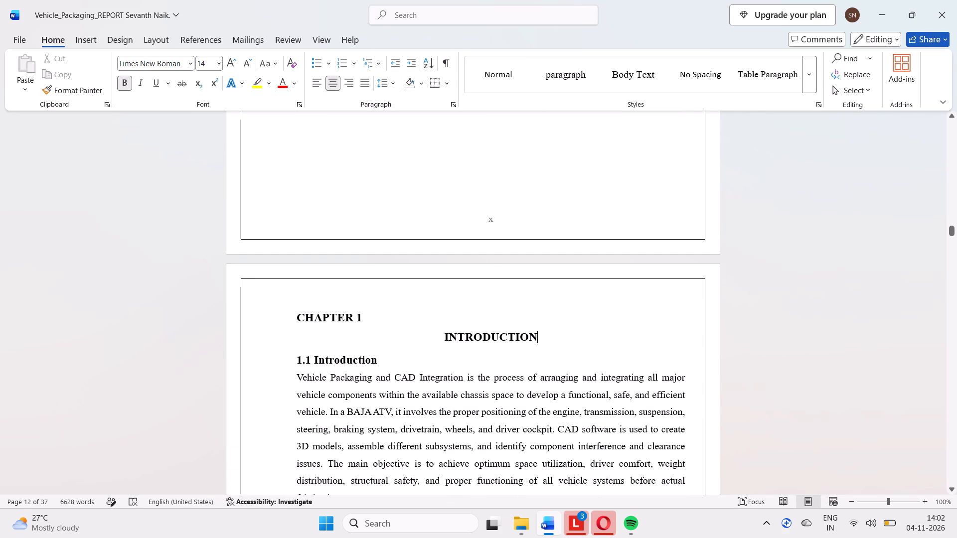
pyautogui.click(332, 320)
pyautogui.hotkey('ctrl', 'e')
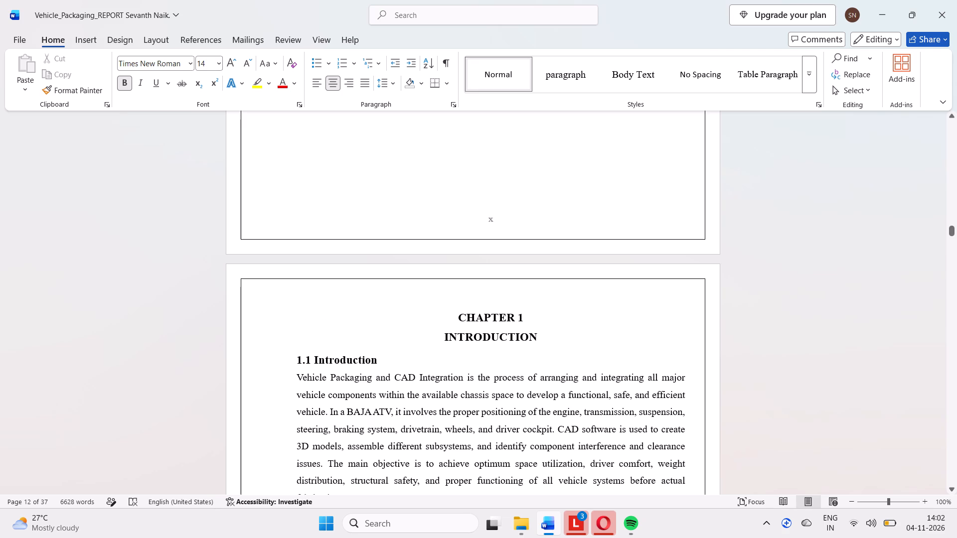
# Save the report.
pyautogui.hotkey('ctrl', 's')
# Look through the remaining chapters, figures, drawing sheets and references, and return to the title page.
pyautogui.scroll(-1, 332, 319)
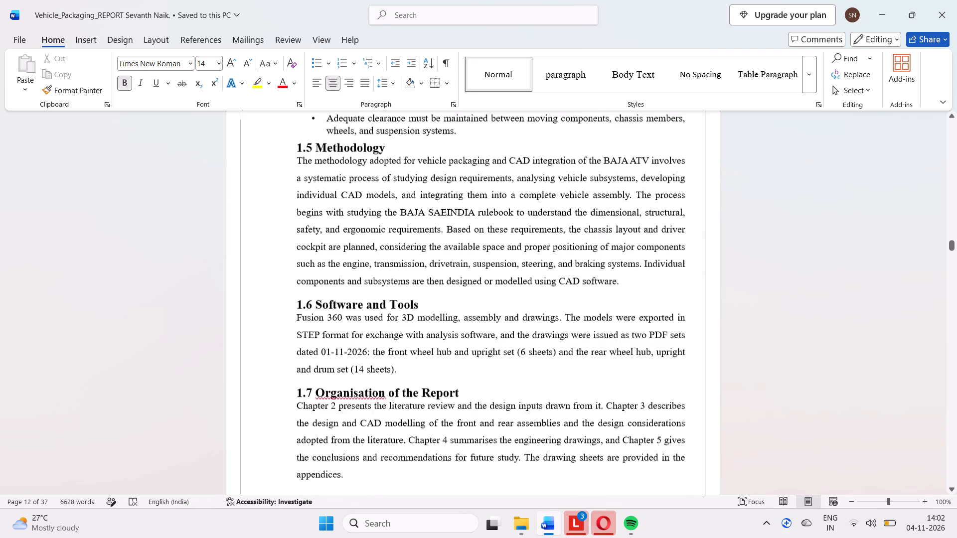
pyautogui.scroll(-4, 332, 319)
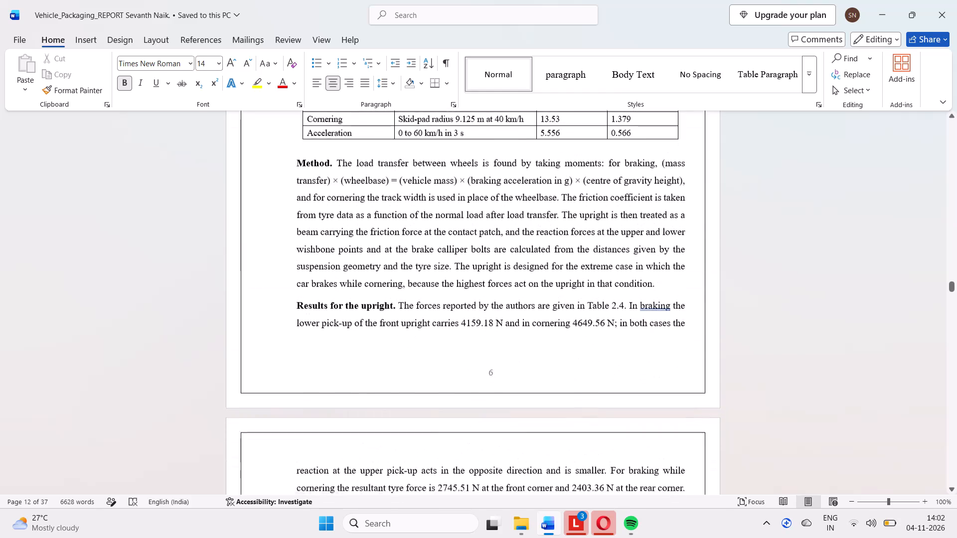
pyautogui.scroll(-2, 332, 319)
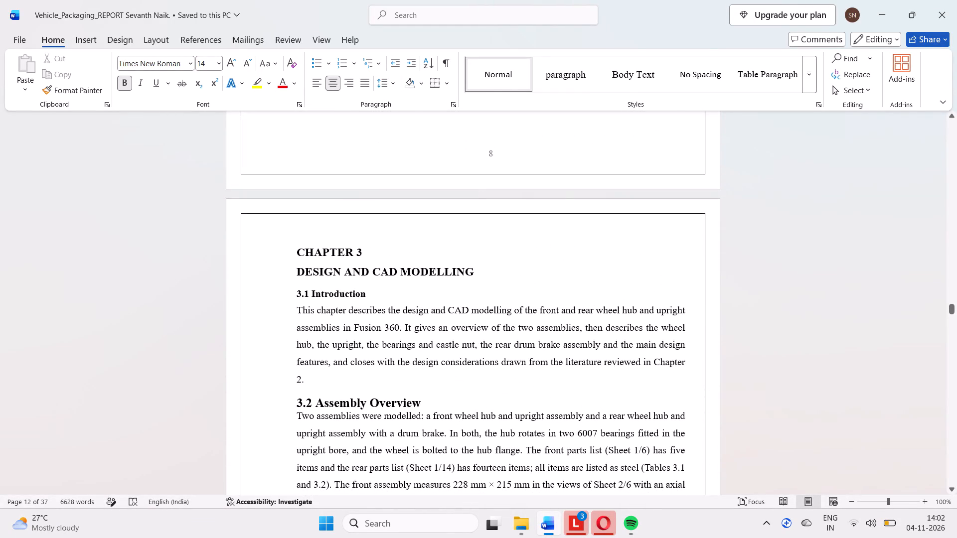
pyautogui.scroll(-1, 332, 319)
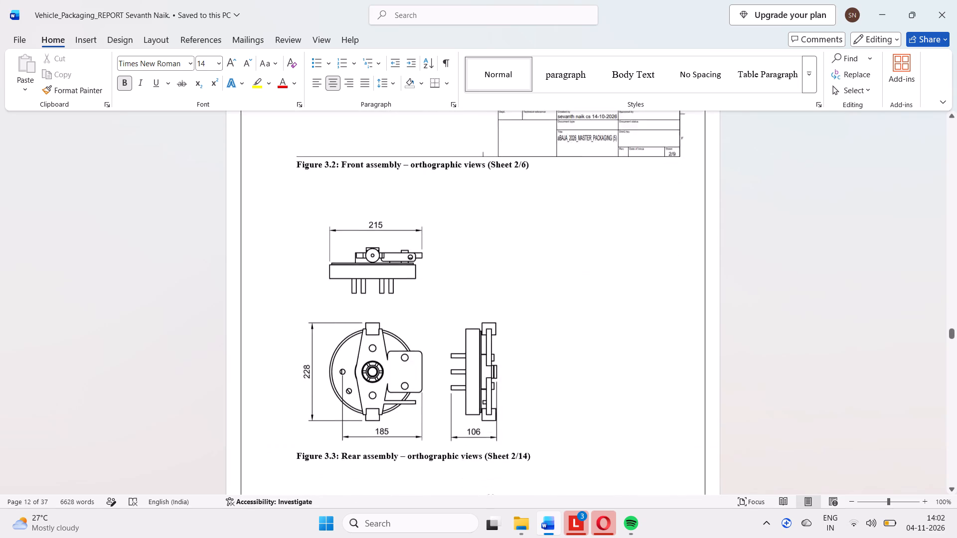
pyautogui.scroll(-3, 332, 319)
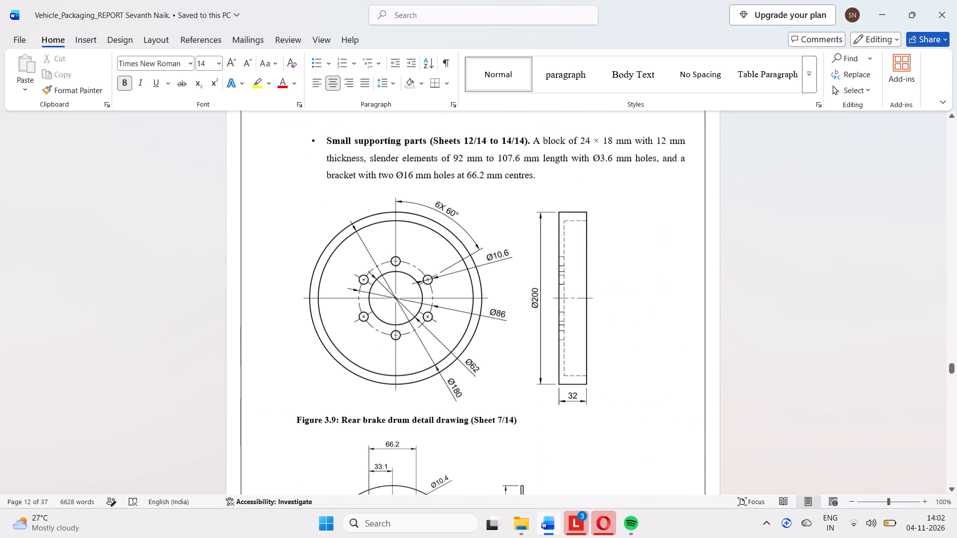
pyautogui.scroll(-3, 332, 319)
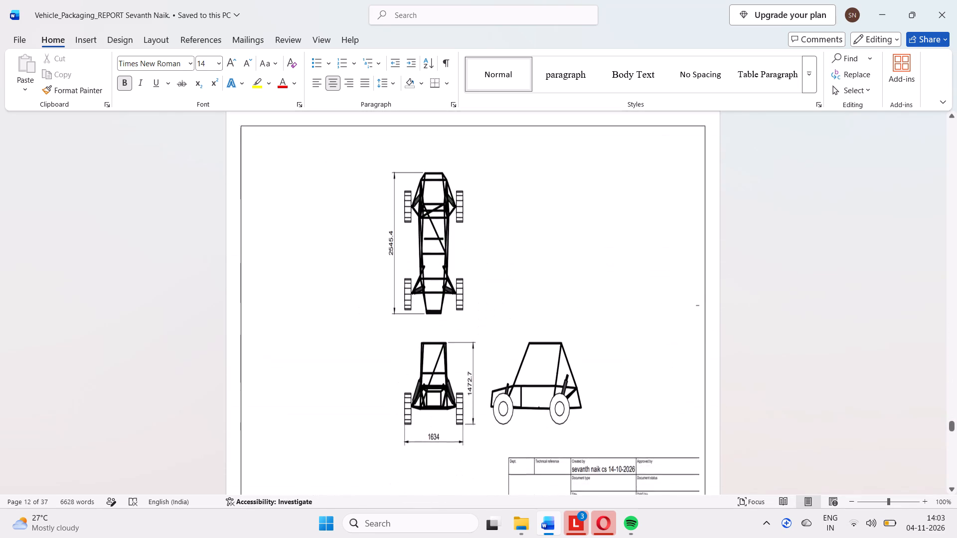
pyautogui.scroll(-3, 332, 319)
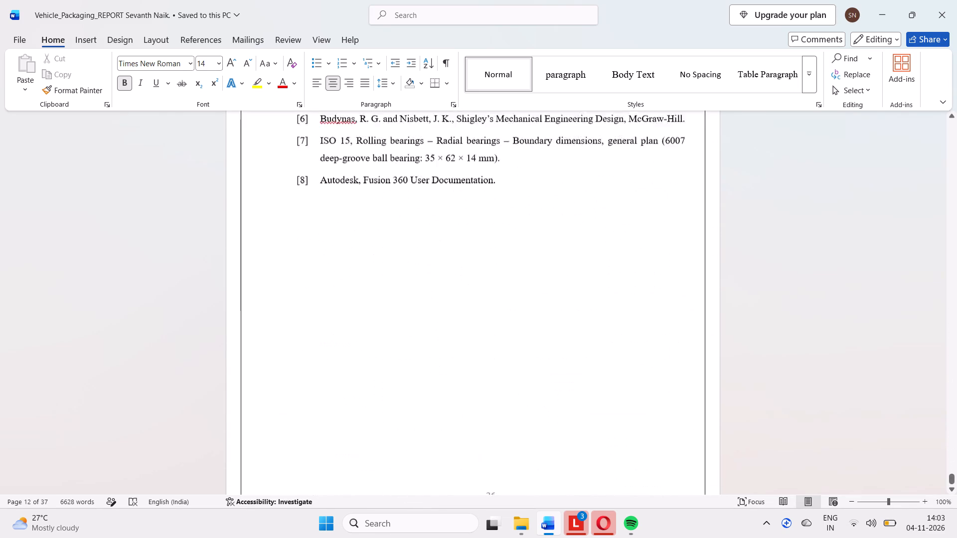
pyautogui.scroll(1, 332, 319)
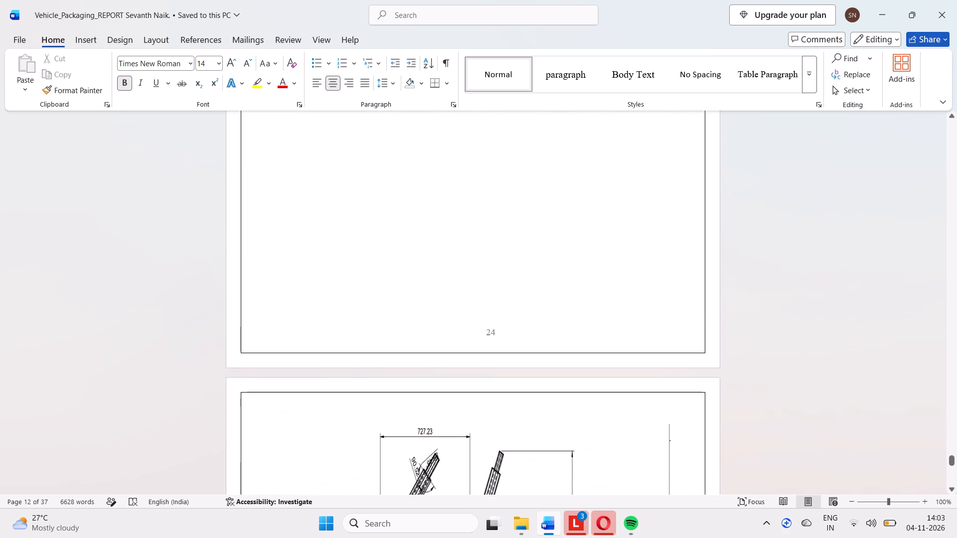
pyautogui.scroll(20, 531, 415)
pyautogui.scroll(6, 531, 415)
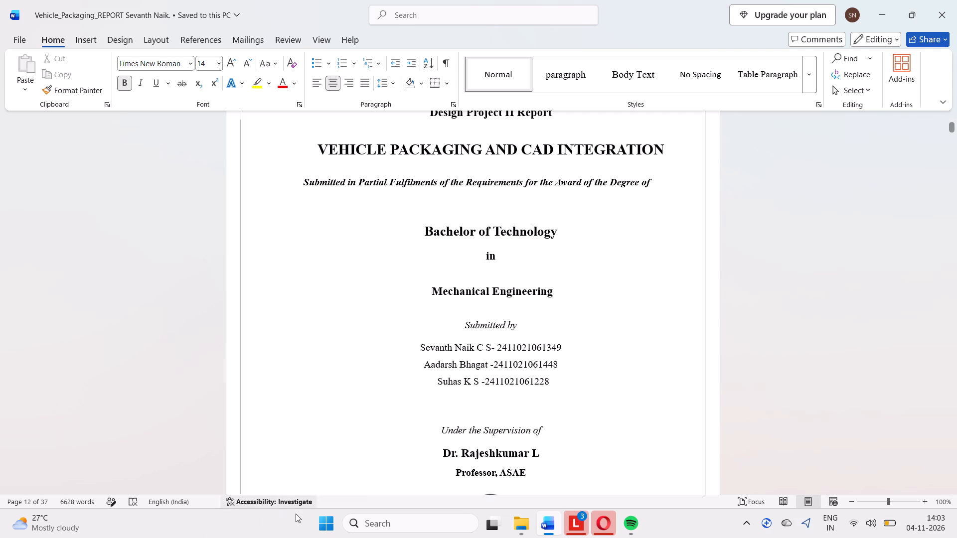
# Put the computer to sleep.
pyautogui.click(322, 524)
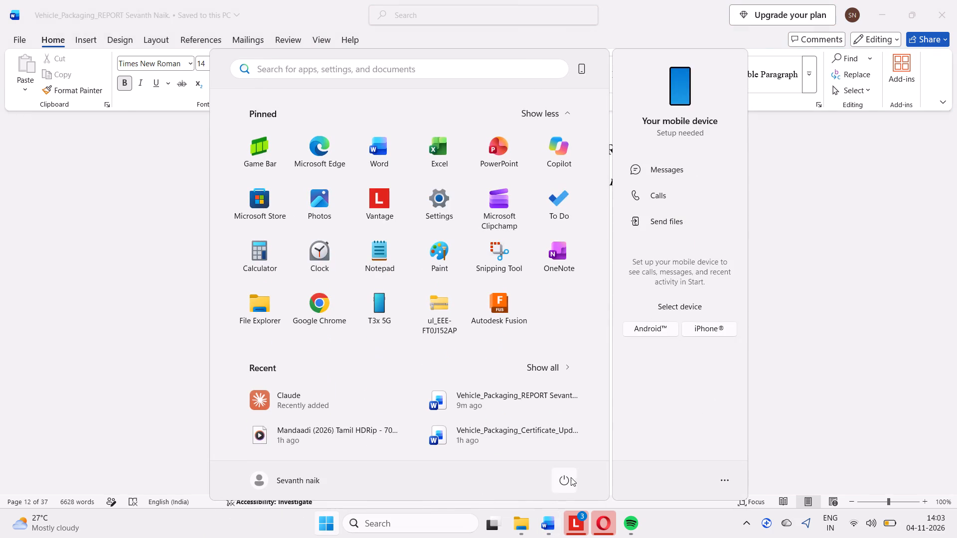
pyautogui.click(572, 477)
pyautogui.click(571, 414)
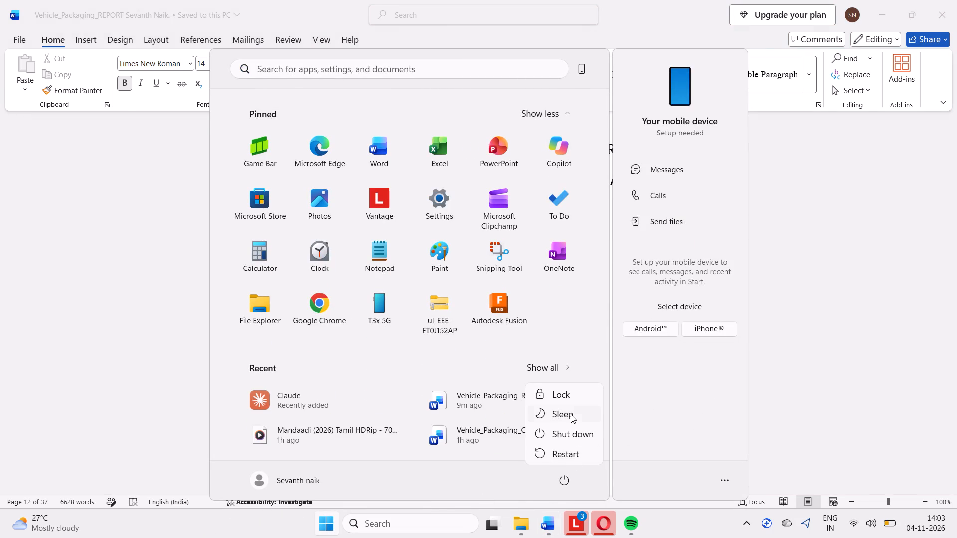
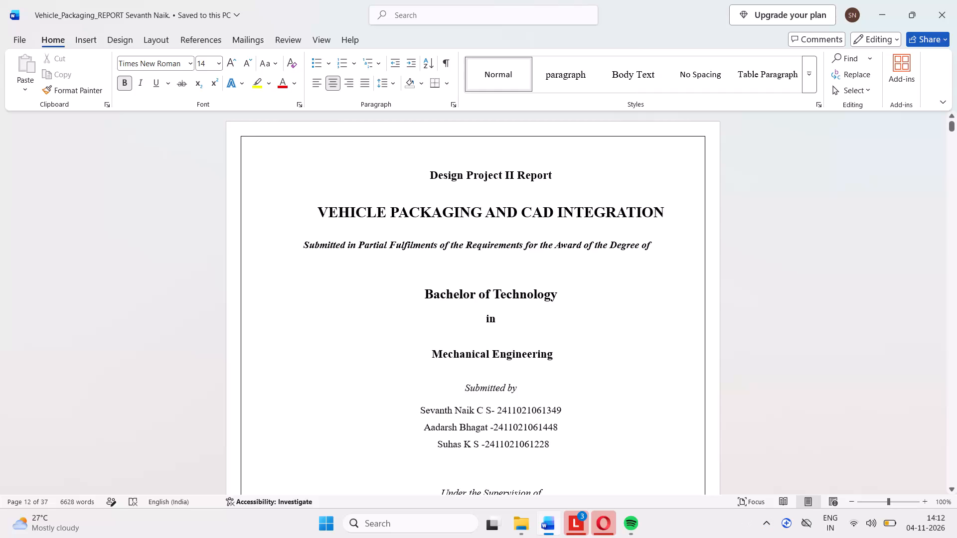
# Delete "Professor, ASAE" below the supervisor's name on the title page and start its replacement with "De".
pyautogui.scroll(-1, 606, 366)
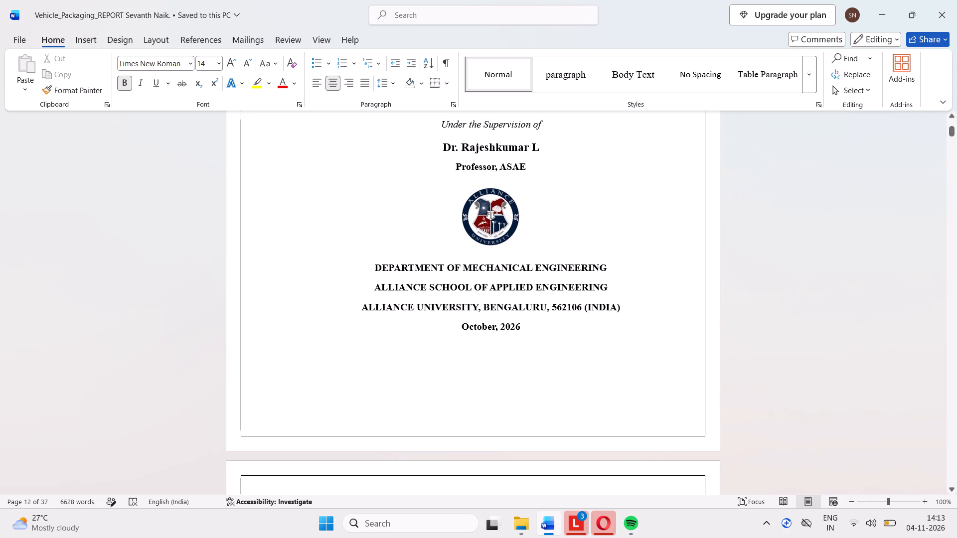
pyautogui.click(533, 170)
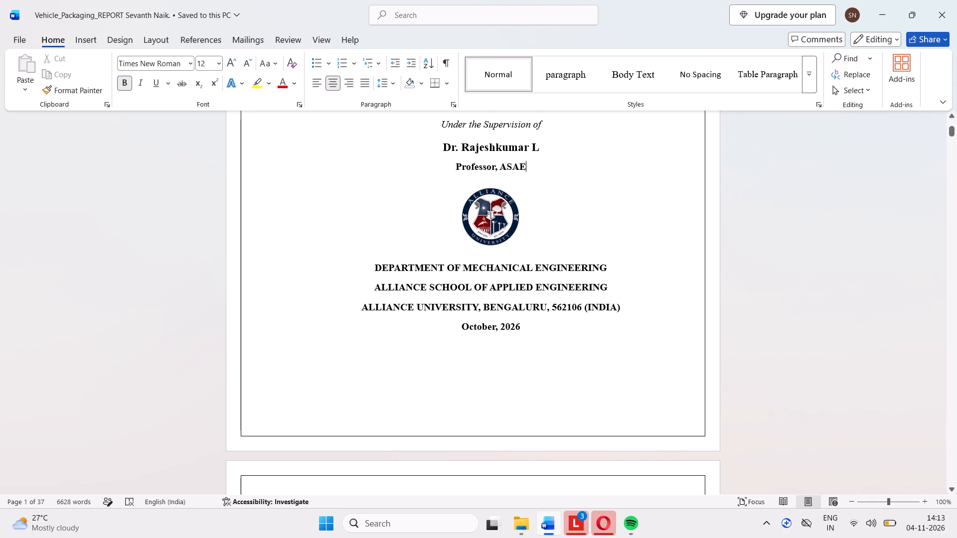
pyautogui.press('BackSpace')
pyautogui.press('BackSpace')
pyautogui.press('BackSpace')
pyautogui.press('BackSpace')
pyautogui.press('BackSpace')
pyautogui.press('BackSpace')
pyautogui.press('BackSpace')
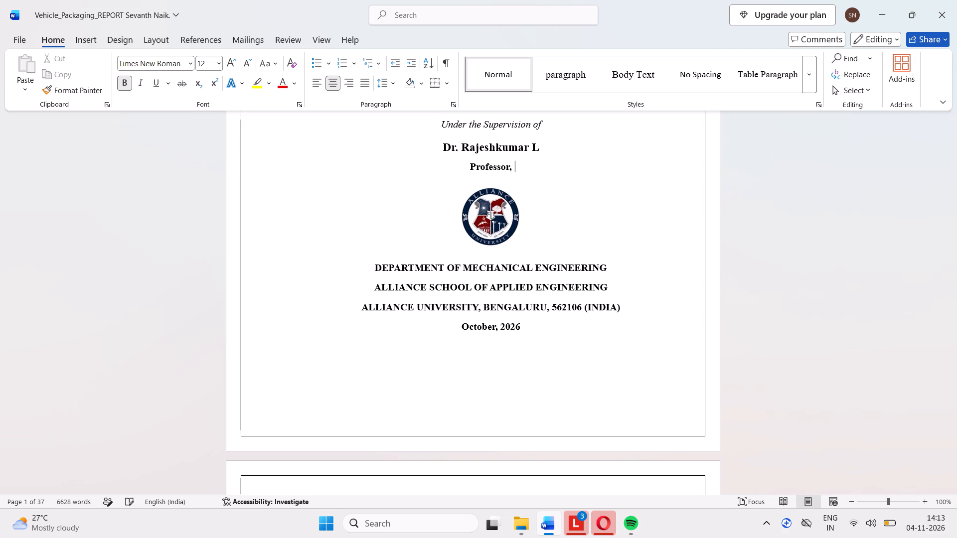
pyautogui.press('BackSpace')
pyautogui.press('BackSpace')
pyautogui.press('BackSpace')
pyautogui.press('BackSpace')
pyautogui.press('BackSpace')
pyautogui.press('BackSpace')
pyautogui.press('BackSpace')
pyautogui.press('BackSpace')
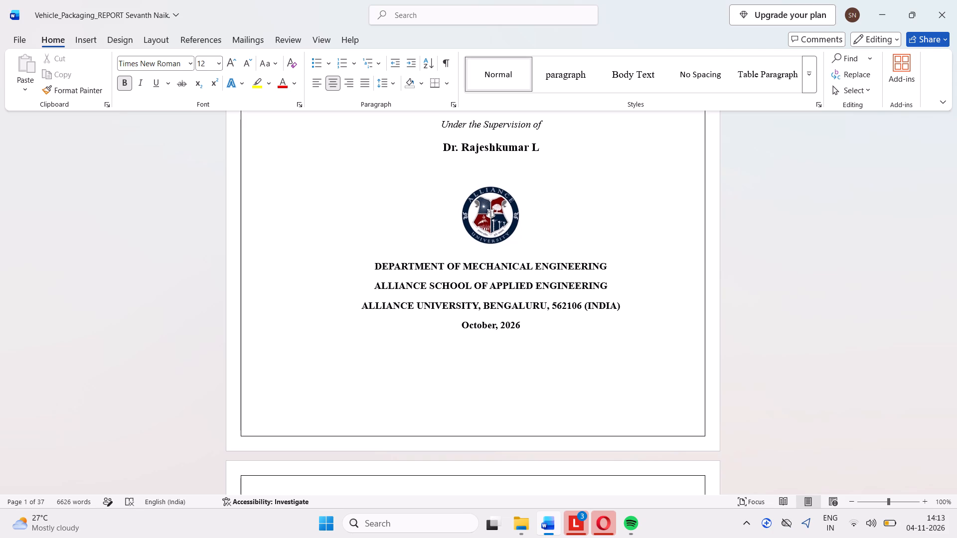
pyautogui.write('De')
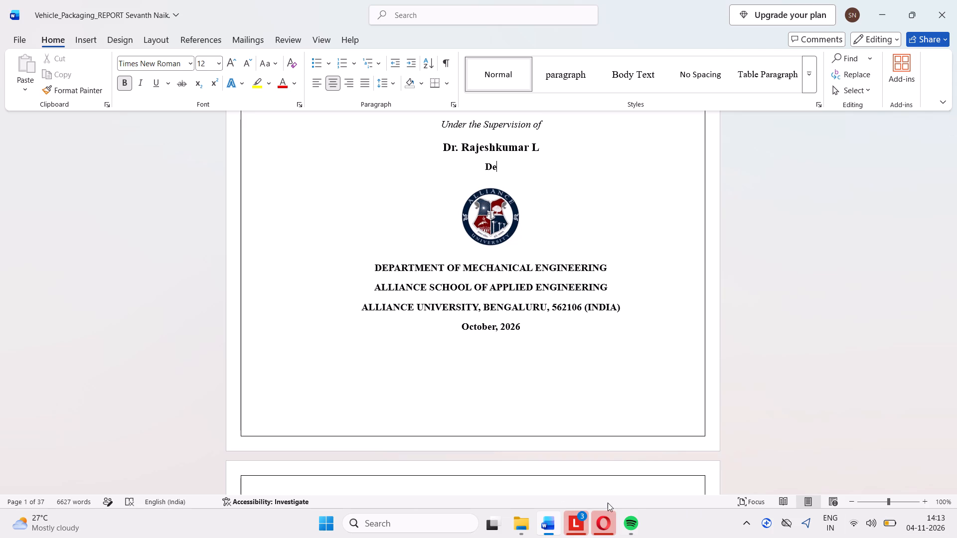
# Switch to Spotify, reload its page, resume the current song and return to the report.
pyautogui.click(636, 523)
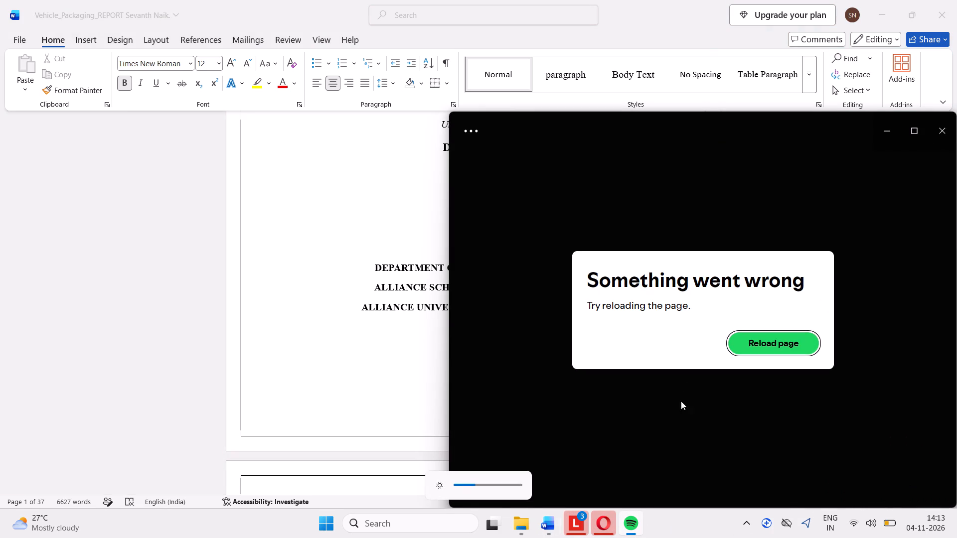
pyautogui.click(779, 343)
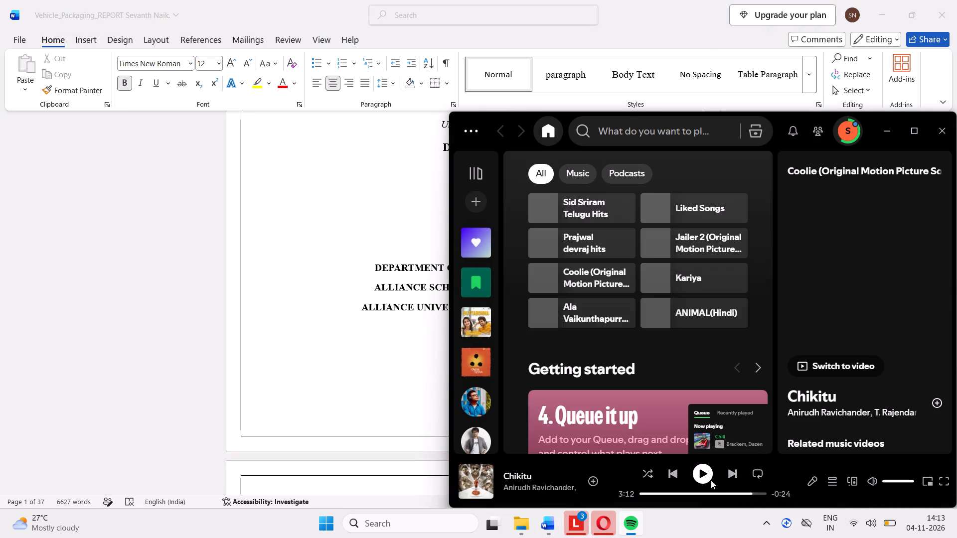
pyautogui.click(701, 470)
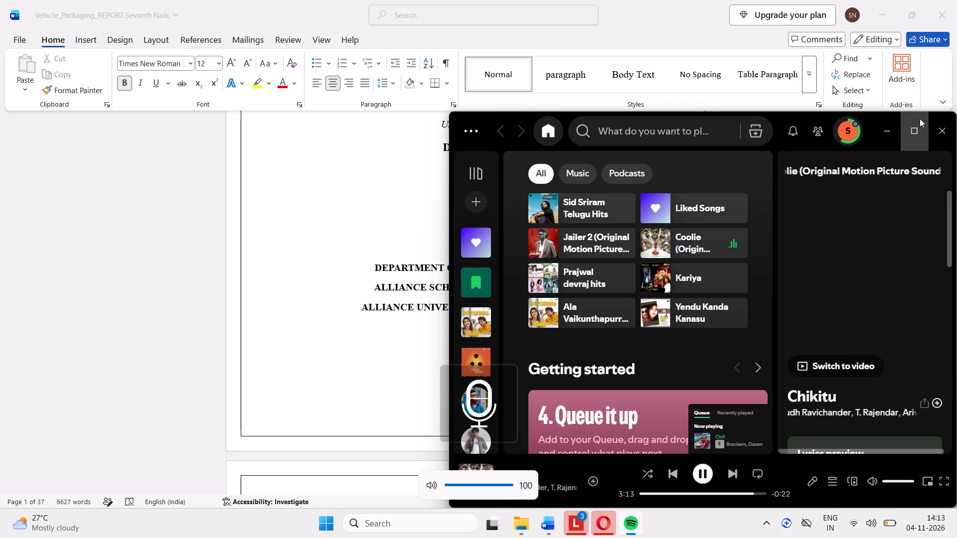
pyautogui.click(891, 136)
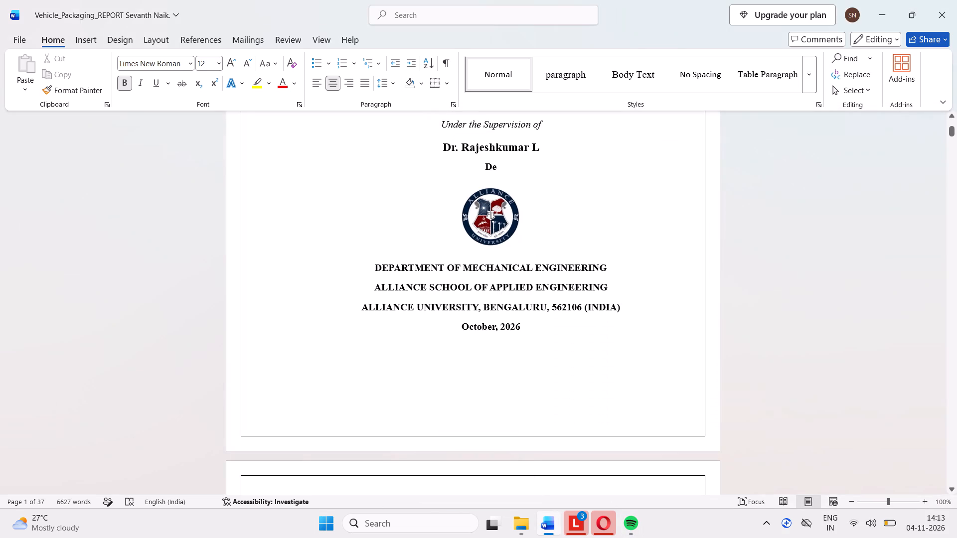
# Complete the line below the supervisor's name as "Department of Mechanical Engineering".
pyautogui.press('p')
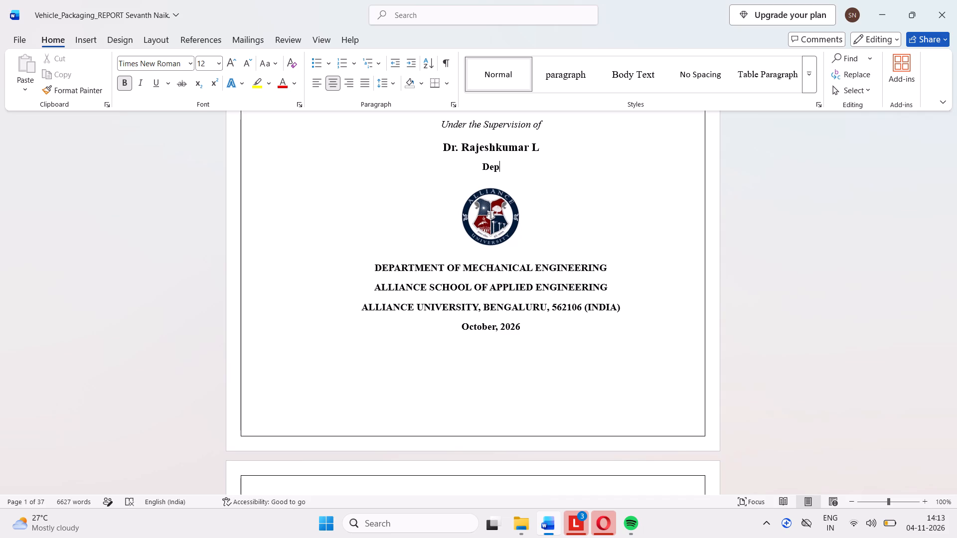
pyautogui.press('a')
pyautogui.write('rt')
pyautogui.write('ment')
pyautogui.press('space')
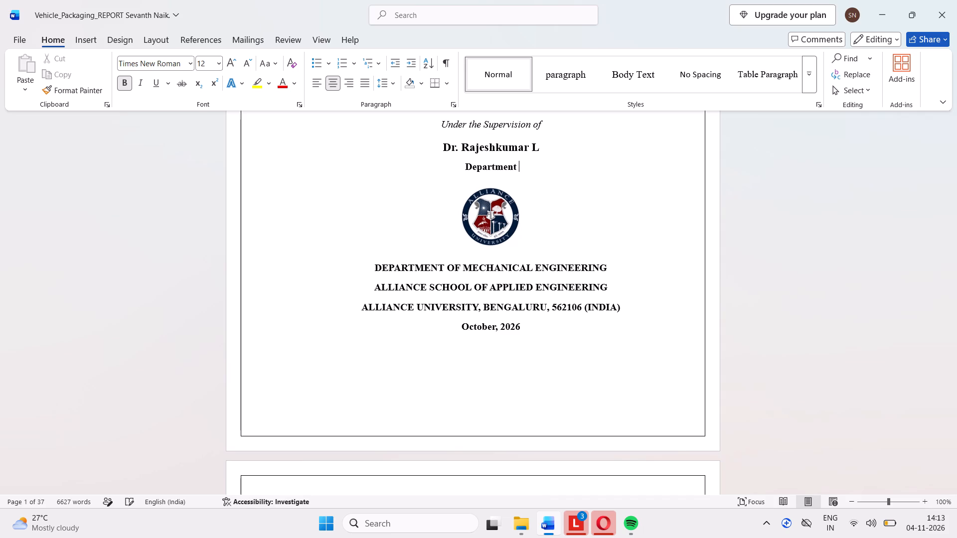
pyautogui.write('of')
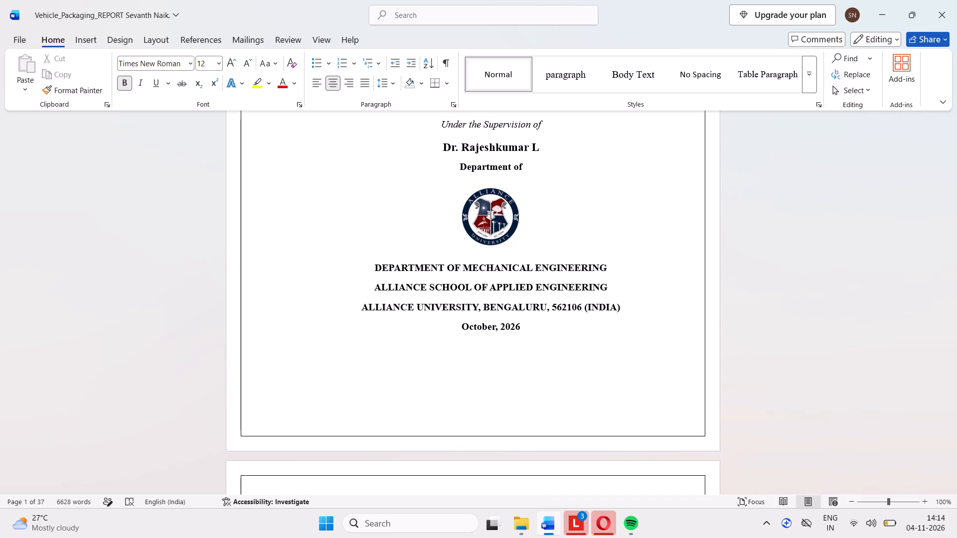
pyautogui.press('space')
pyautogui.write('Mech')
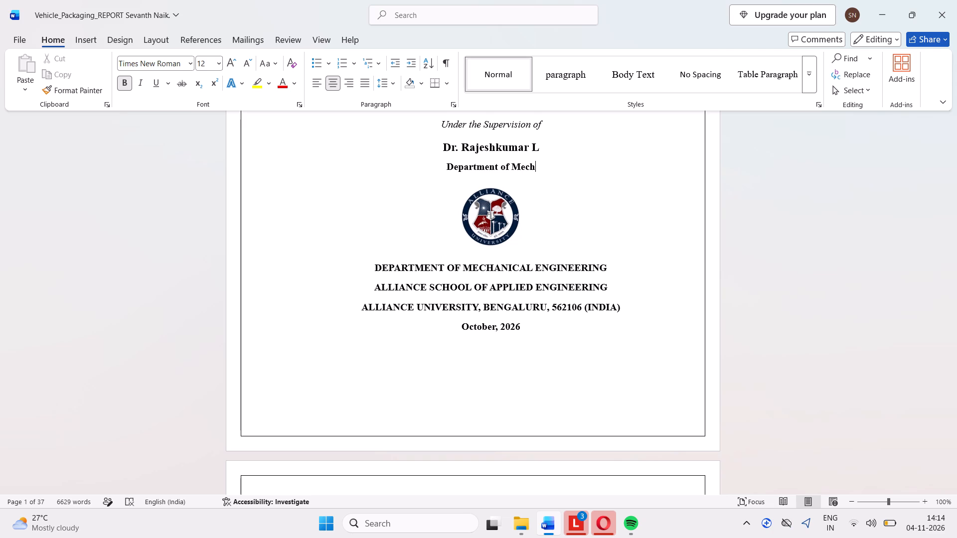
pyautogui.press('a')
pyautogui.write('nica')
pyautogui.press('space')
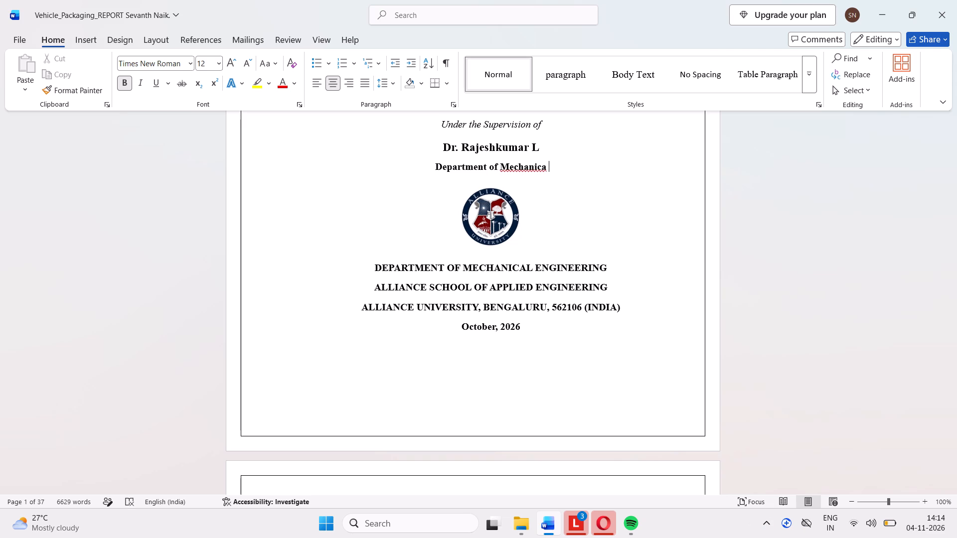
pyautogui.press('BackSpace')
pyautogui.write('l')
pyautogui.press('space')
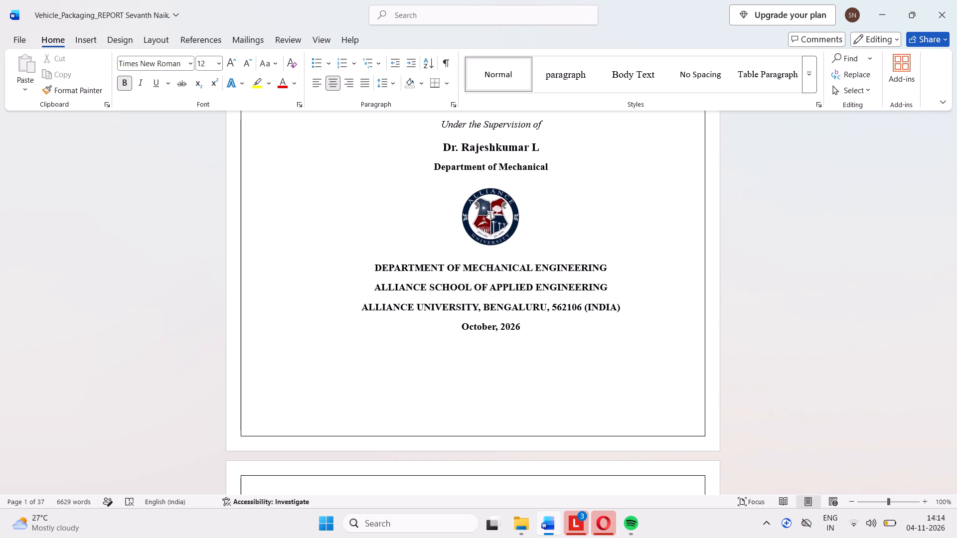
pyautogui.hotkey('shift', 'e')
pyautogui.press('n')
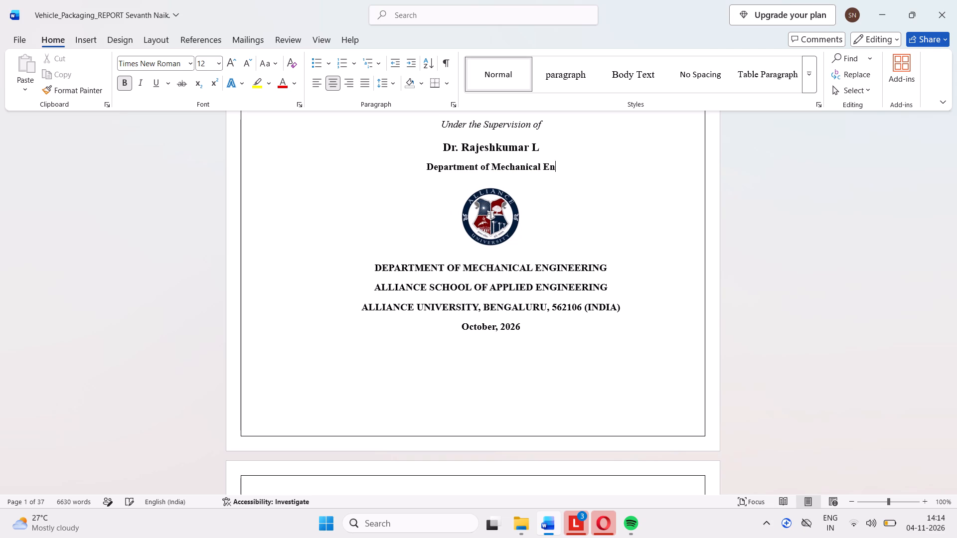
pyautogui.write('gineering')
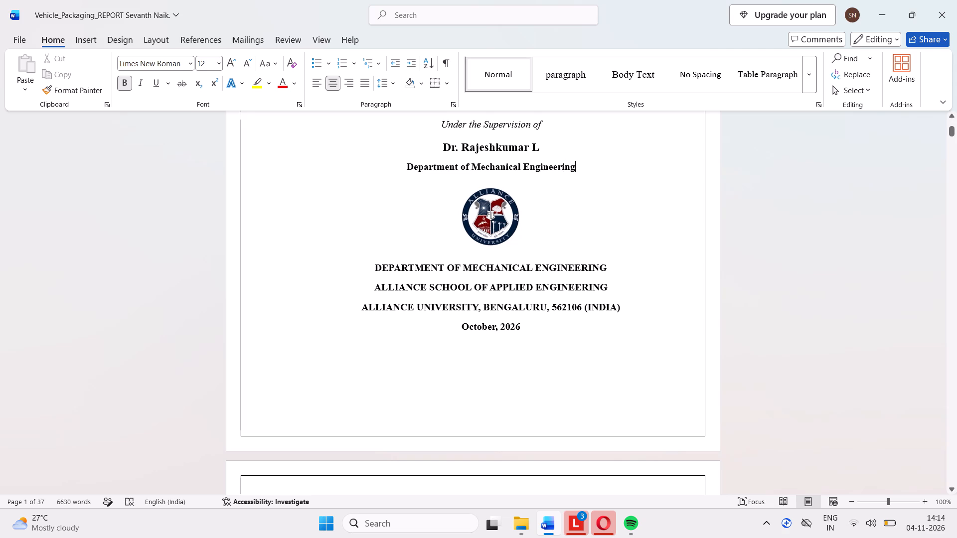
# Remove the bold formatting from the "Department of Mechanical Engineering" line below the supervisor's name.
pyautogui.moveTo(403, 164); pyautogui.dragTo(612, 165)
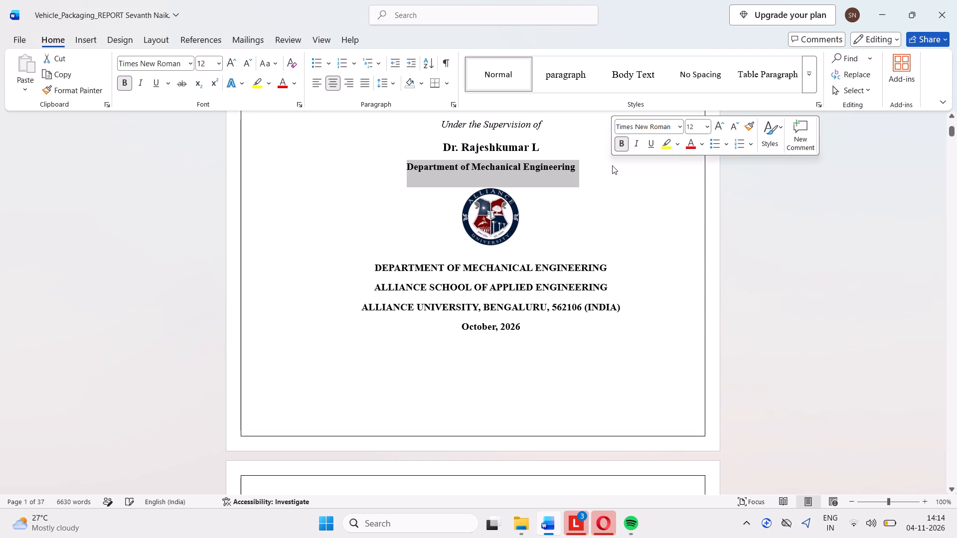
pyautogui.click(624, 141)
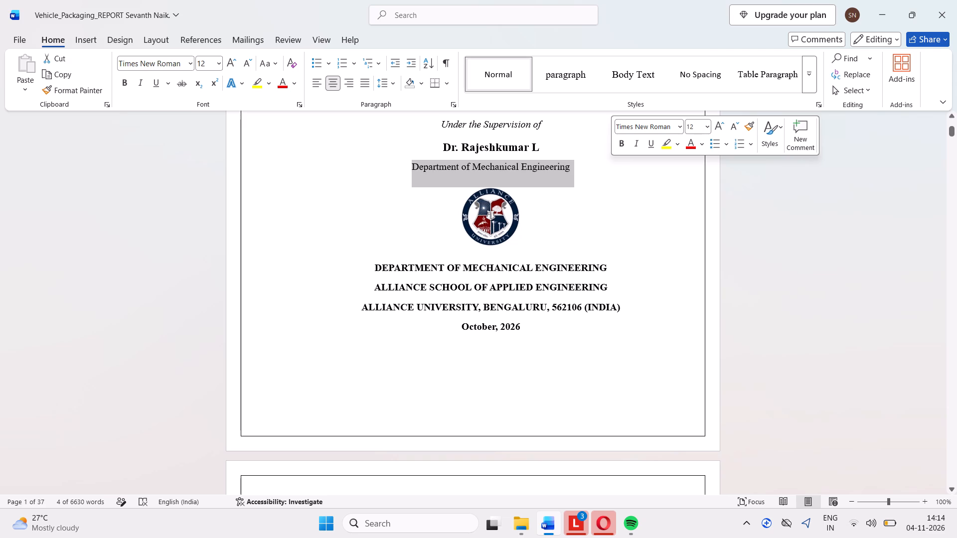
pyautogui.click(620, 243)
# Remove bold from the title page's "Submitted in Partial Fulfilments" line and indent it with two leading spaces.
pyautogui.scroll(1, 620, 243)
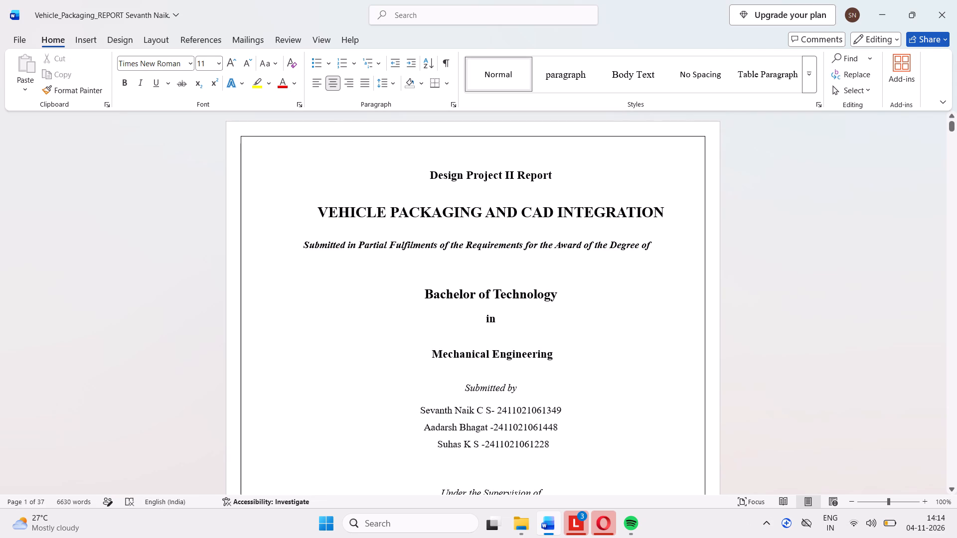
pyautogui.moveTo(299, 245); pyautogui.dragTo(678, 246)
pyautogui.click(686, 222)
pyautogui.click(691, 303)
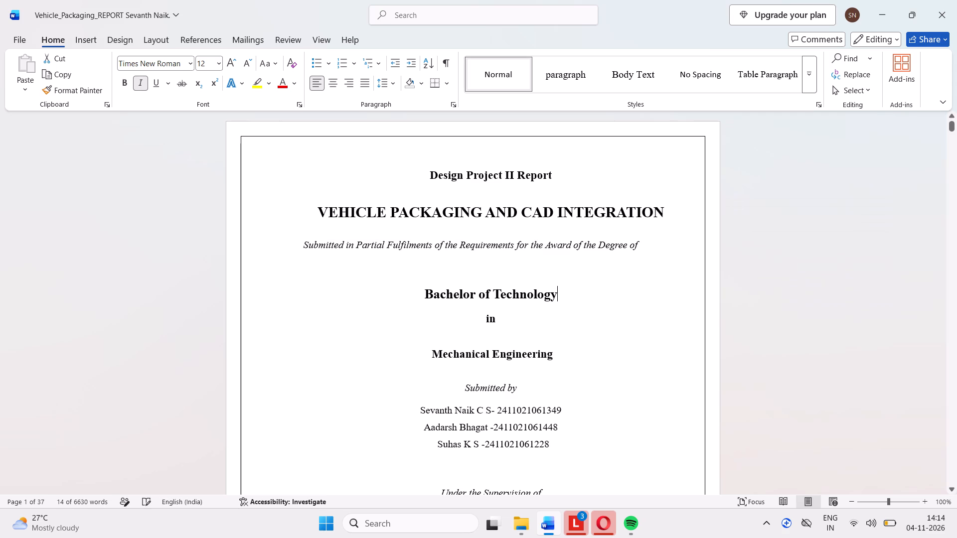
pyautogui.click(301, 240)
pyautogui.press('space')
pyautogui.press('space')
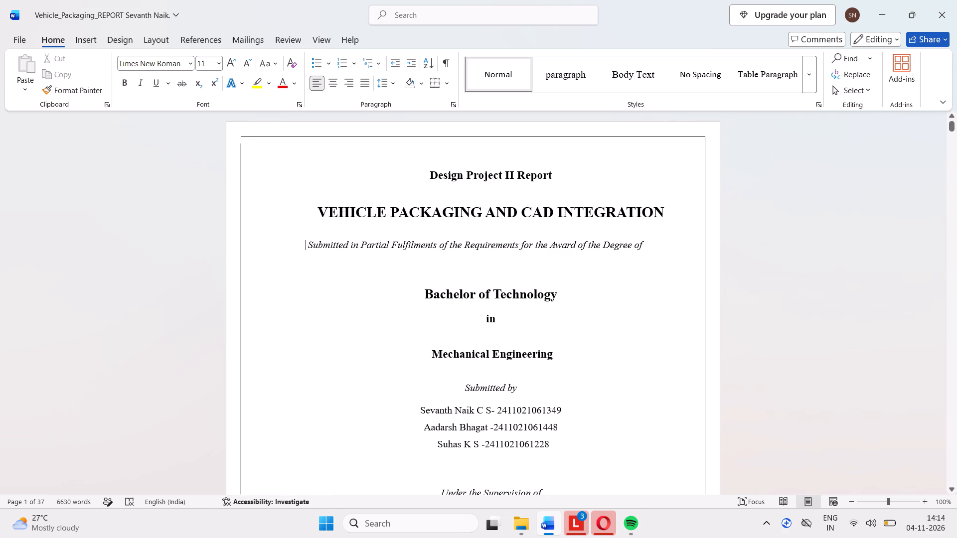
# Remove the bold formatting from the word "in" between "Bachelor of Technology" and "Mechanical Engineering".
pyautogui.moveTo(483, 320); pyautogui.dragTo(544, 320)
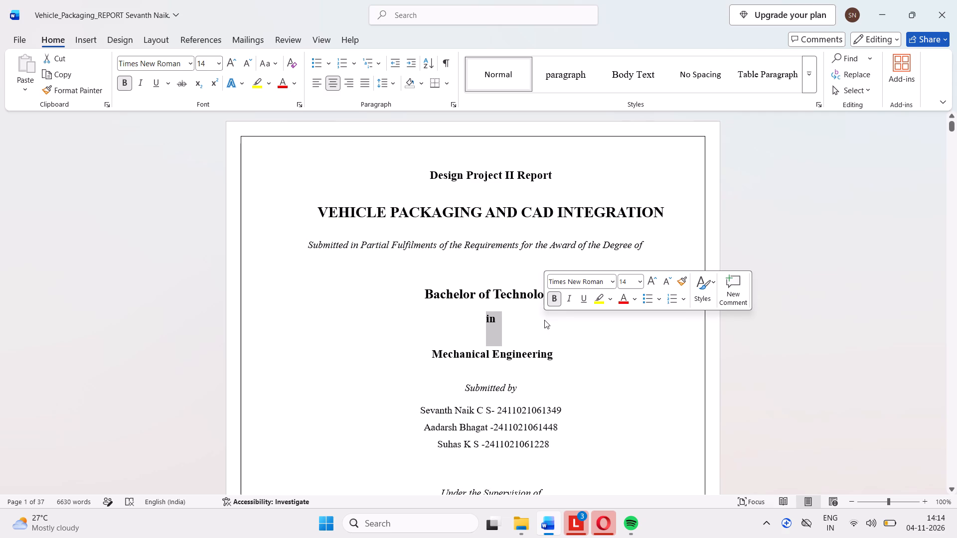
pyautogui.click(554, 301)
pyautogui.click(596, 369)
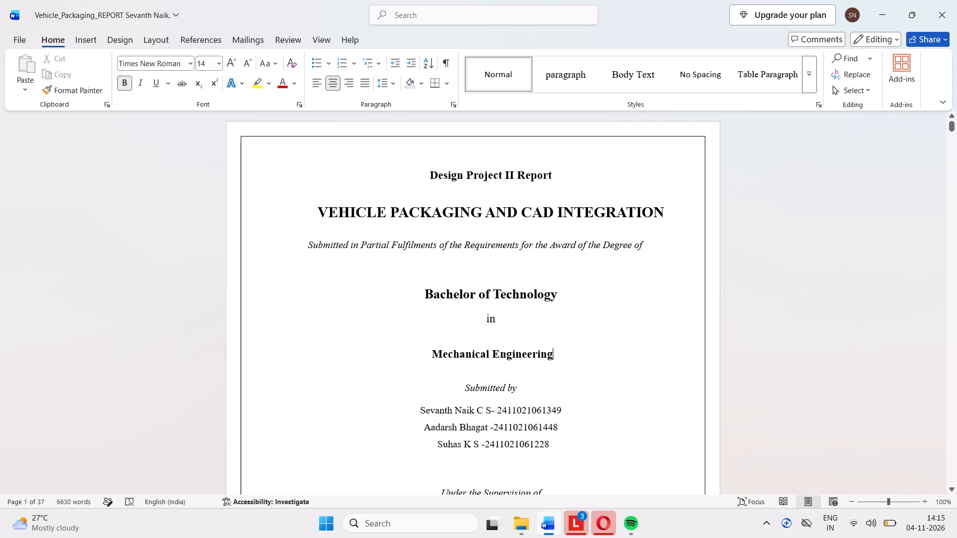
# Narrow the Signature column of the student table on the Undertaking page by pulling in its outer border.
pyautogui.scroll(-1, 522, 315)
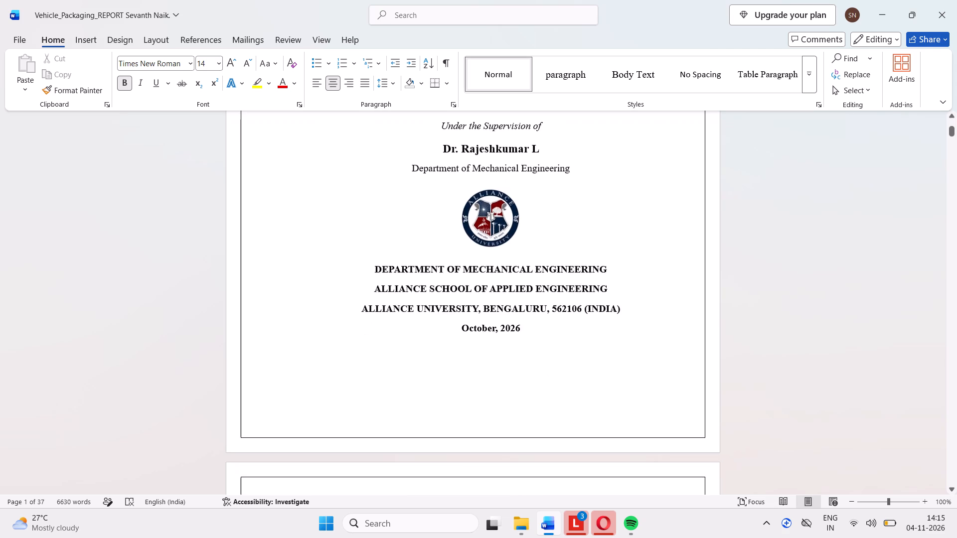
pyautogui.scroll(-2, 522, 315)
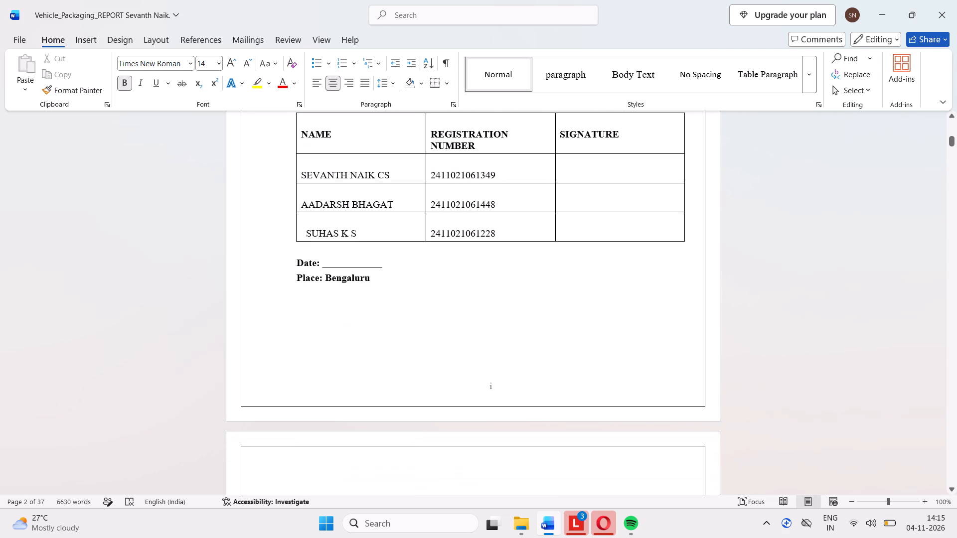
pyautogui.scroll(1, 522, 315)
pyautogui.scroll(-1, 522, 315)
pyautogui.moveTo(684, 171); pyautogui.dragTo(659, 173)
# Shift the border between the Name and Registration Number columns so the "REGISTRATION NUMBER" heading fits on one line.
pyautogui.scroll(-1, 589, 268)
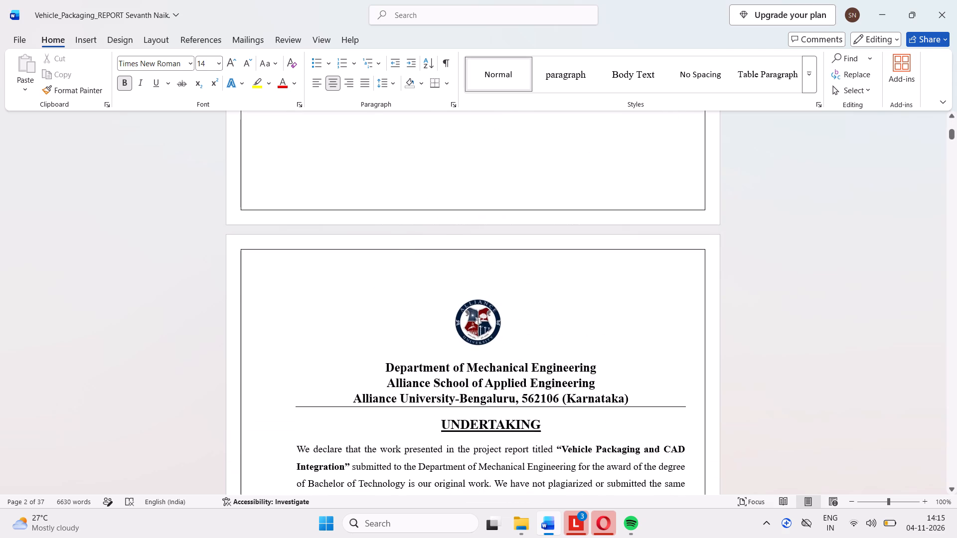
pyautogui.scroll(-1, 589, 268)
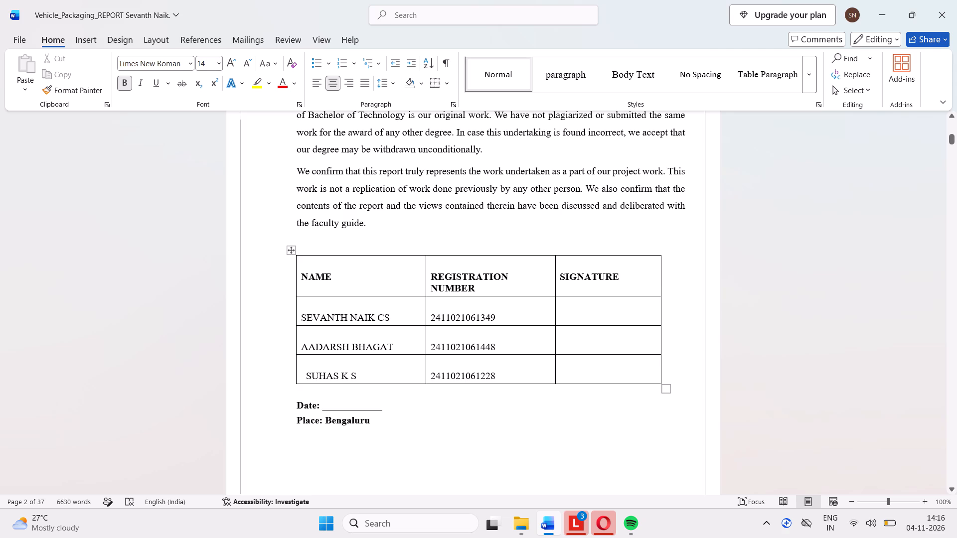
pyautogui.moveTo(426, 307); pyautogui.dragTo(409, 312)
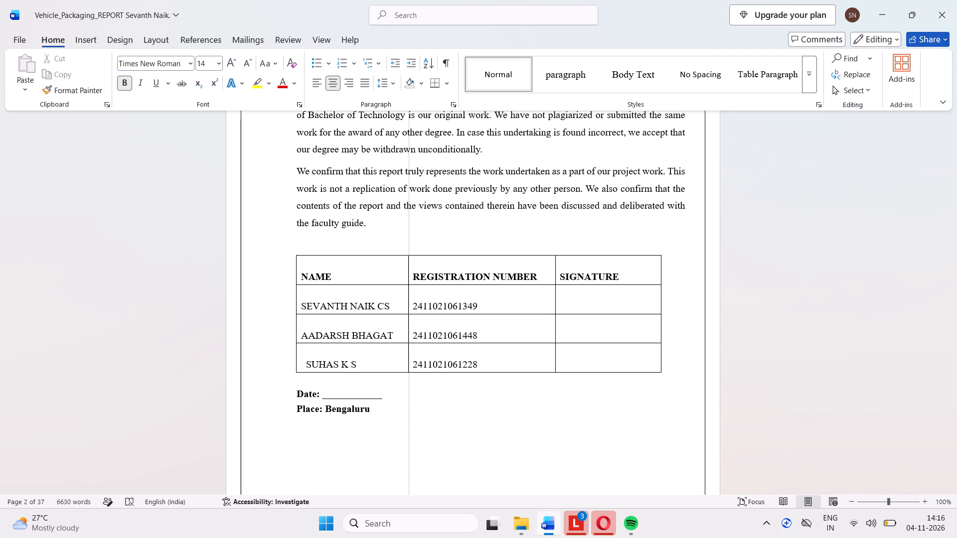
pyautogui.moveTo(409, 312); pyautogui.dragTo(408, 312)
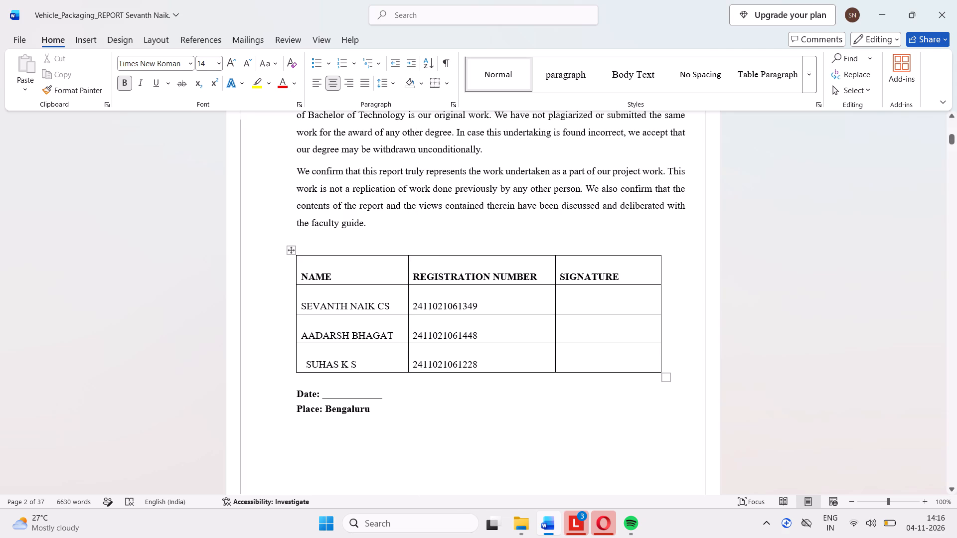
# Center the three students' registration numbers in their column of the Undertaking table.
pyautogui.moveTo(413, 307); pyautogui.dragTo(501, 359)
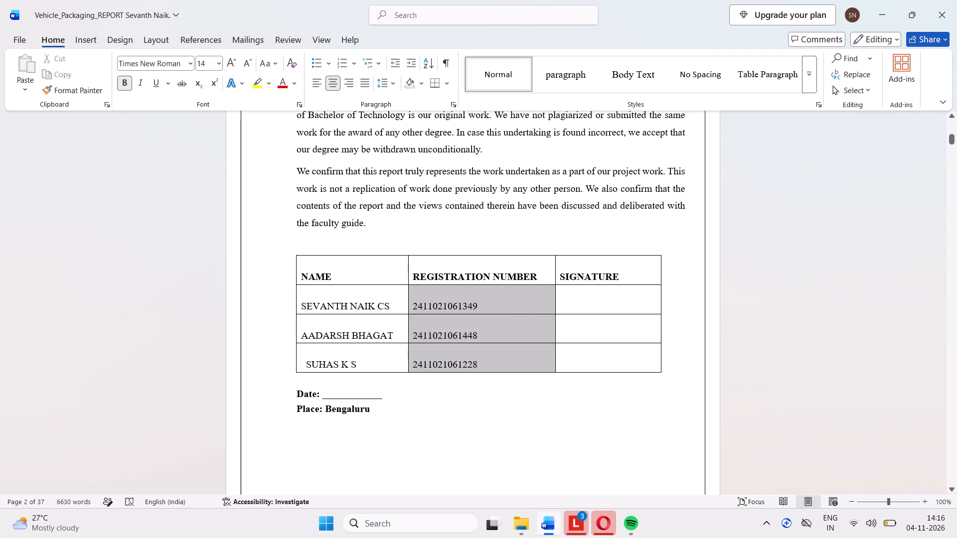
pyautogui.moveTo(501, 359); pyautogui.dragTo(502, 366)
pyautogui.click(330, 82)
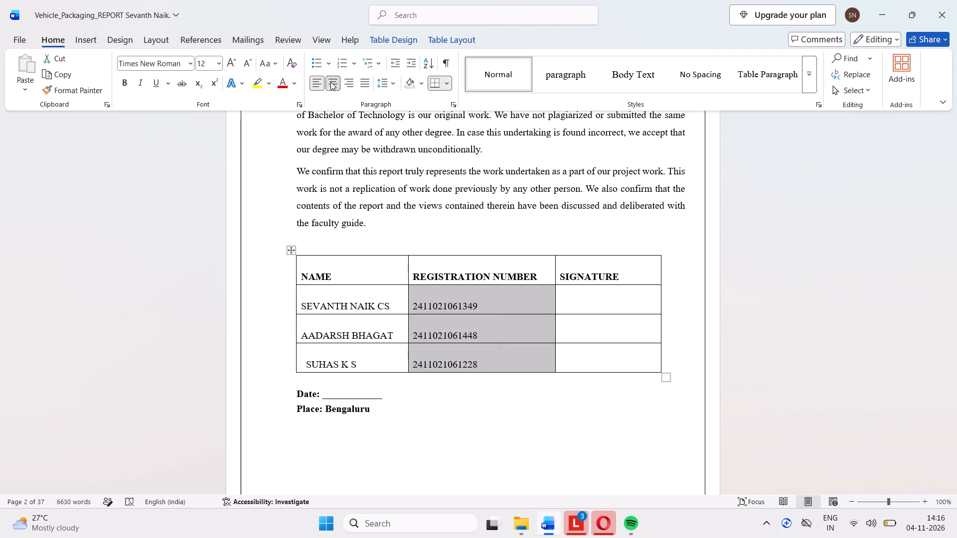
pyautogui.click(516, 537)
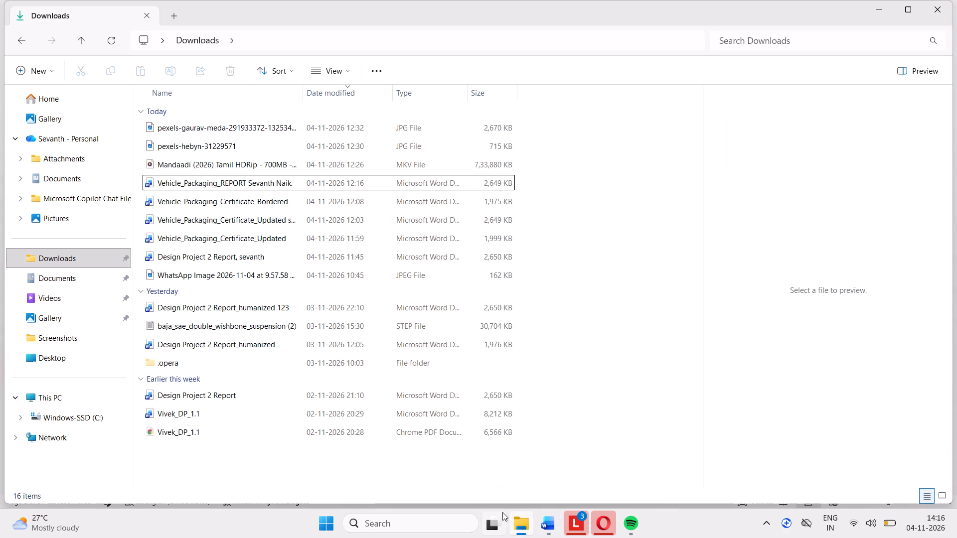
pyautogui.click(535, 524)
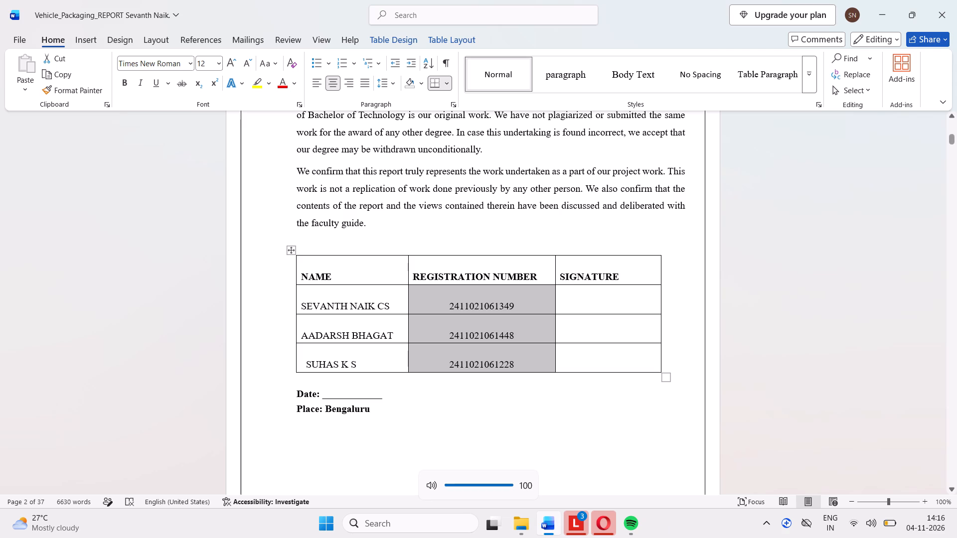
pyautogui.click(596, 416)
pyautogui.scroll(-1, 597, 417)
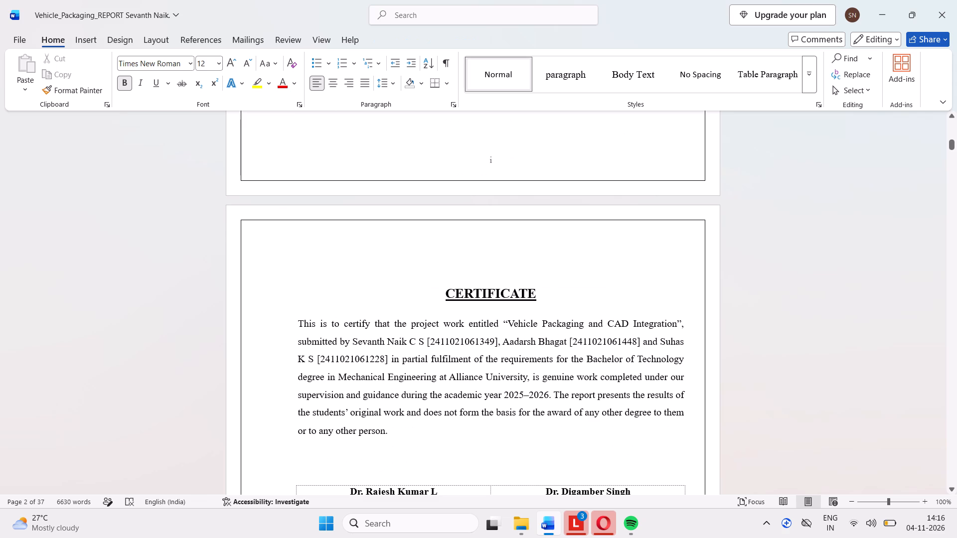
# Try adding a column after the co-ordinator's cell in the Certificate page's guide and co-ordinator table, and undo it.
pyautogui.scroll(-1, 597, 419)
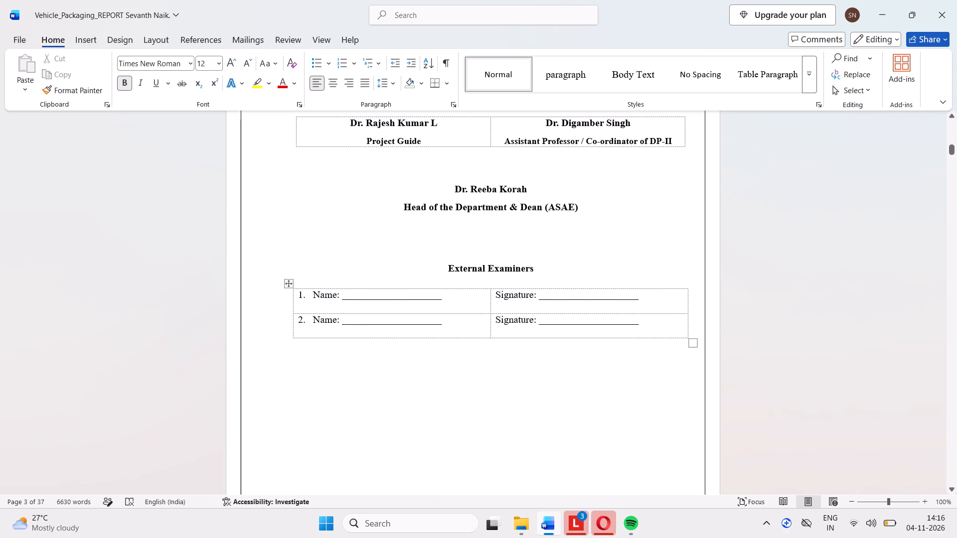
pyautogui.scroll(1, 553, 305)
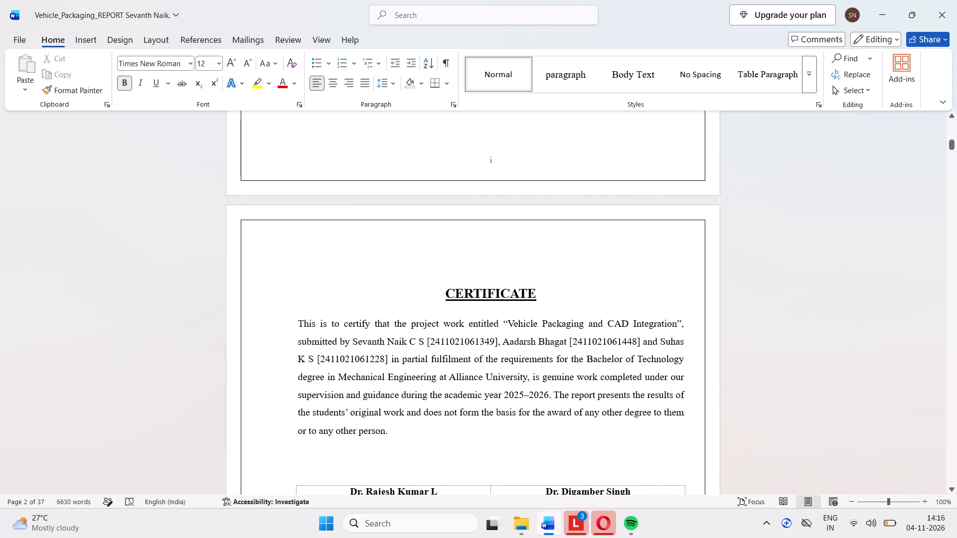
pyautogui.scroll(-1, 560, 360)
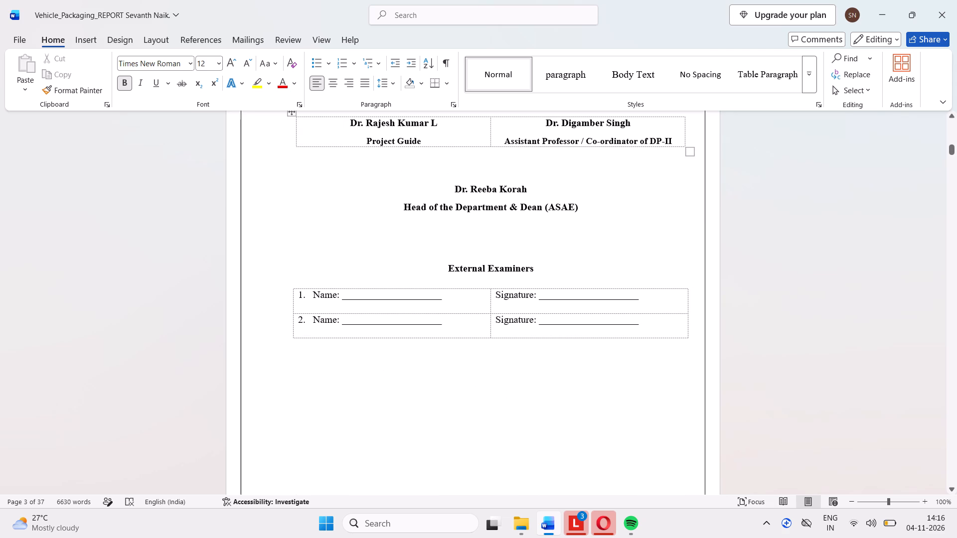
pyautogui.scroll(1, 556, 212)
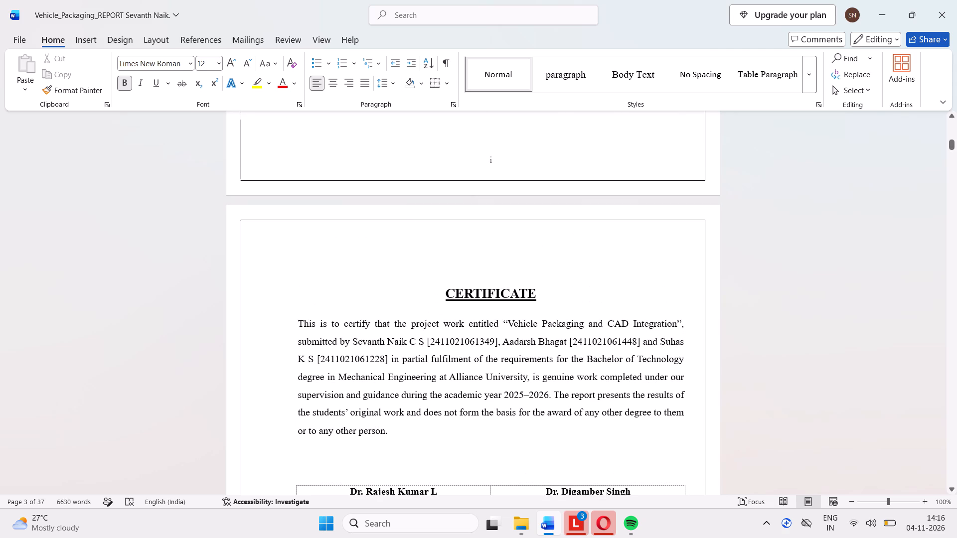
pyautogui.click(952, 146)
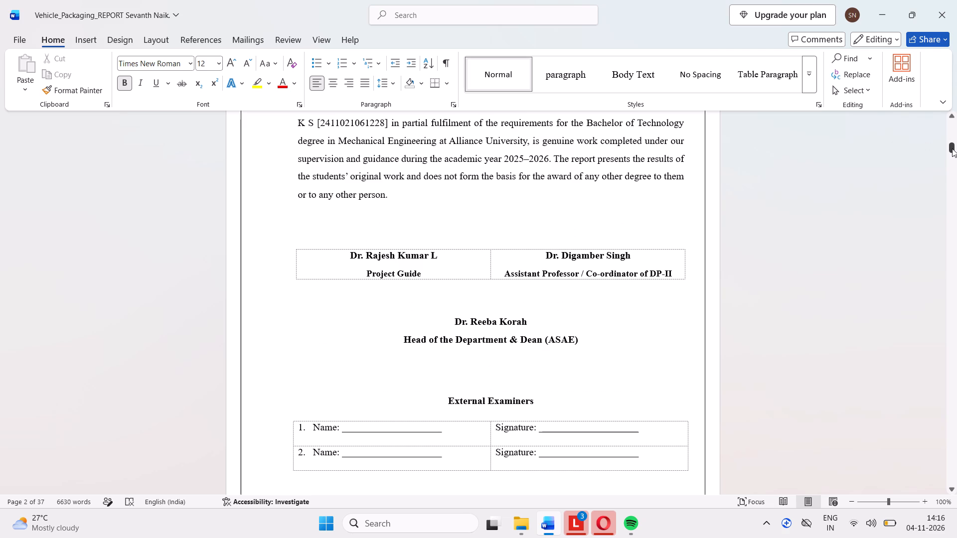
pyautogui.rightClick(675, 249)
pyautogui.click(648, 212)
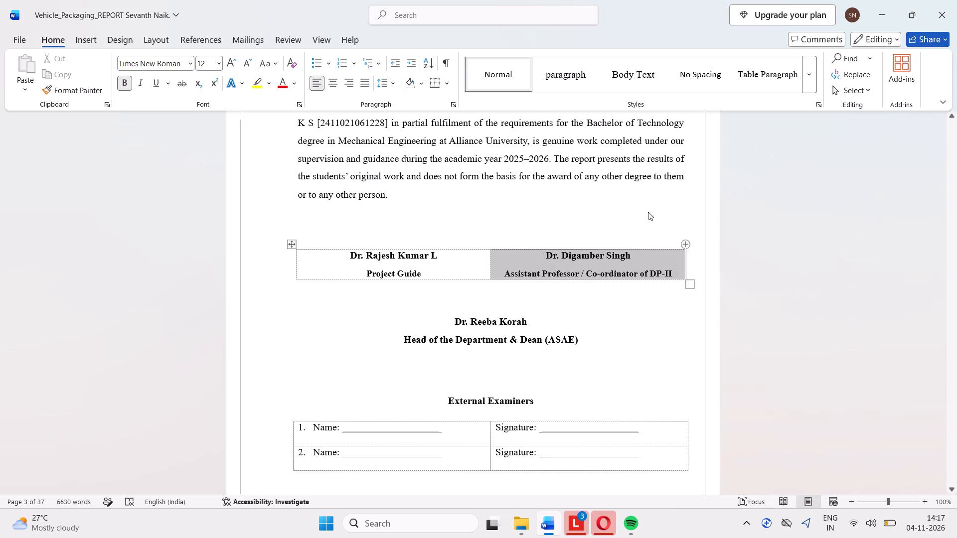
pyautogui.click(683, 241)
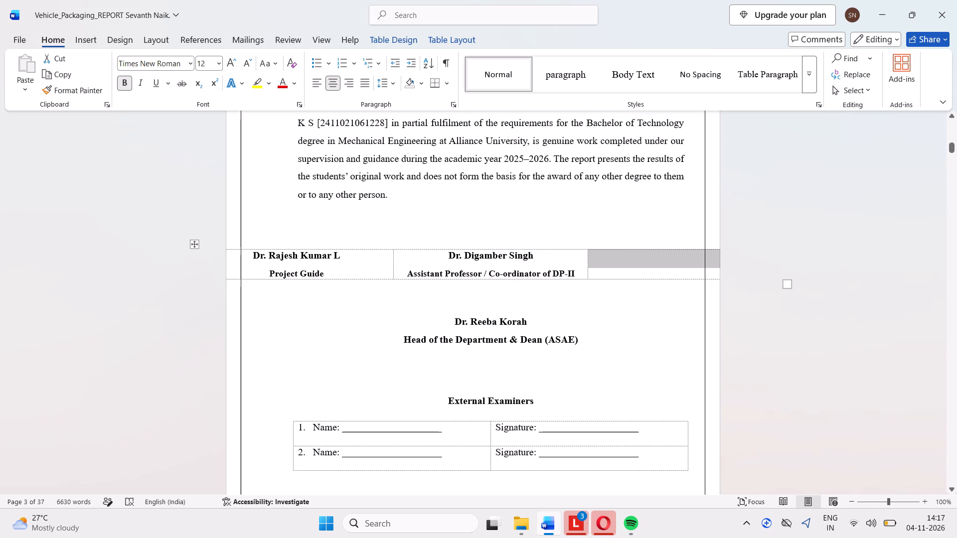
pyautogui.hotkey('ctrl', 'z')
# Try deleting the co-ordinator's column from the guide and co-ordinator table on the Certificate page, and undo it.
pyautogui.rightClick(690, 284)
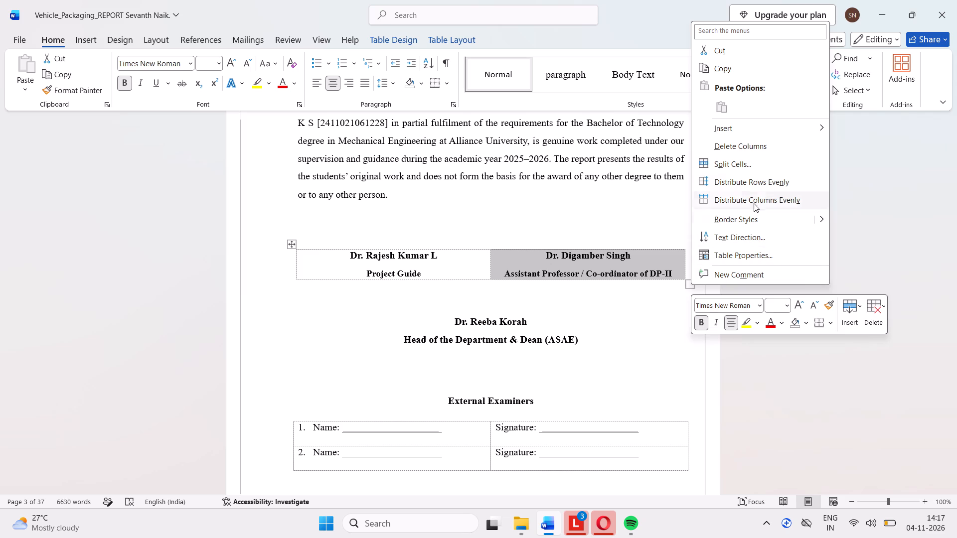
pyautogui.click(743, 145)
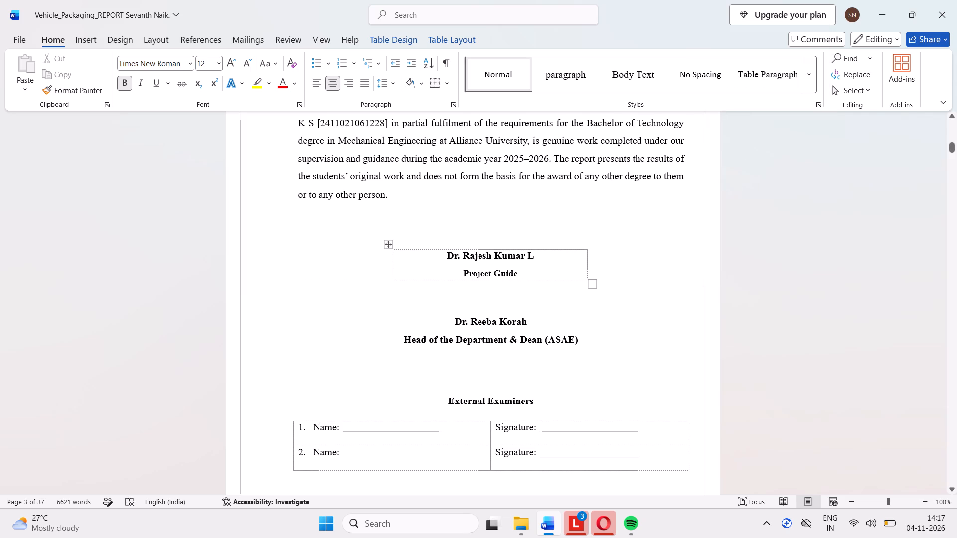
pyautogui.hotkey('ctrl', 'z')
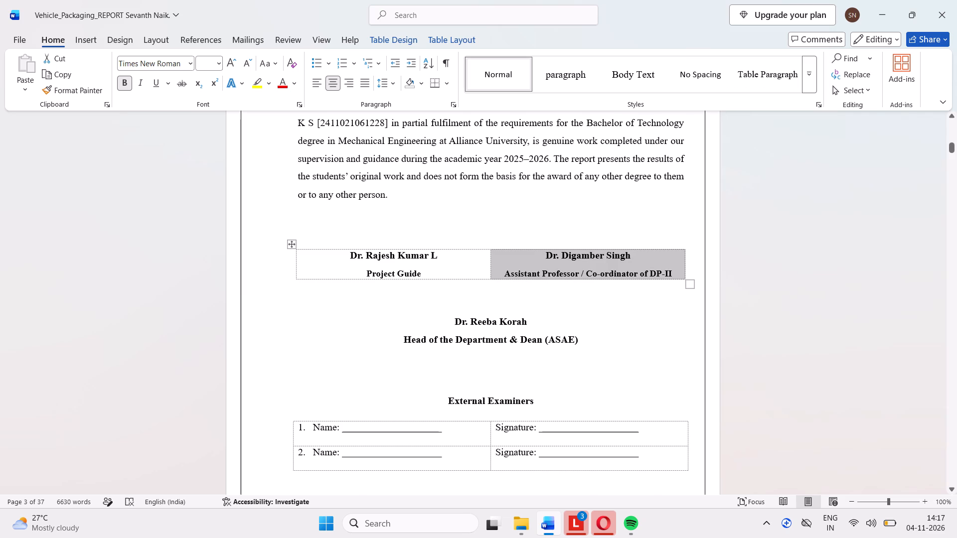
# Cut the co-ordinator column and the Project Guide column, removing the whole table above the Head of the Department's name.
pyautogui.rightClick(294, 242)
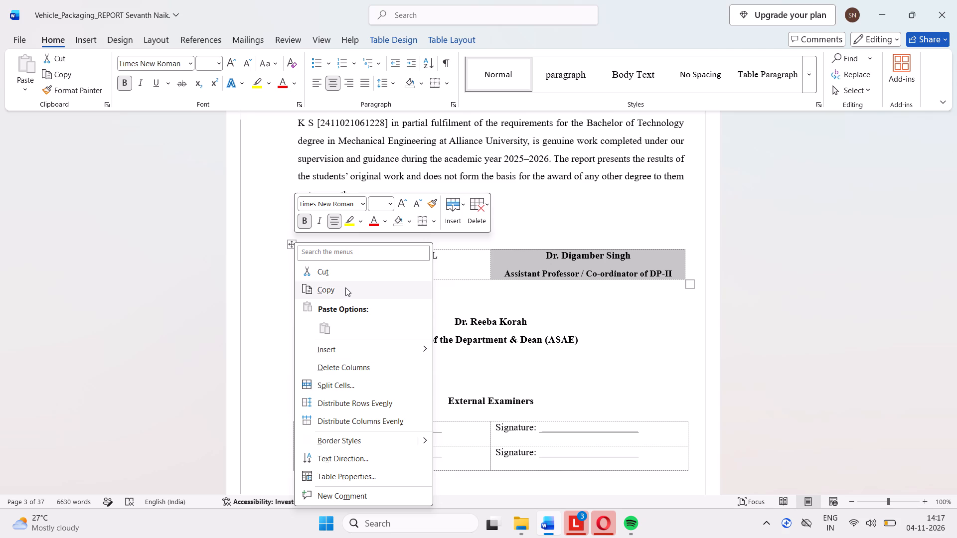
pyautogui.click(336, 268)
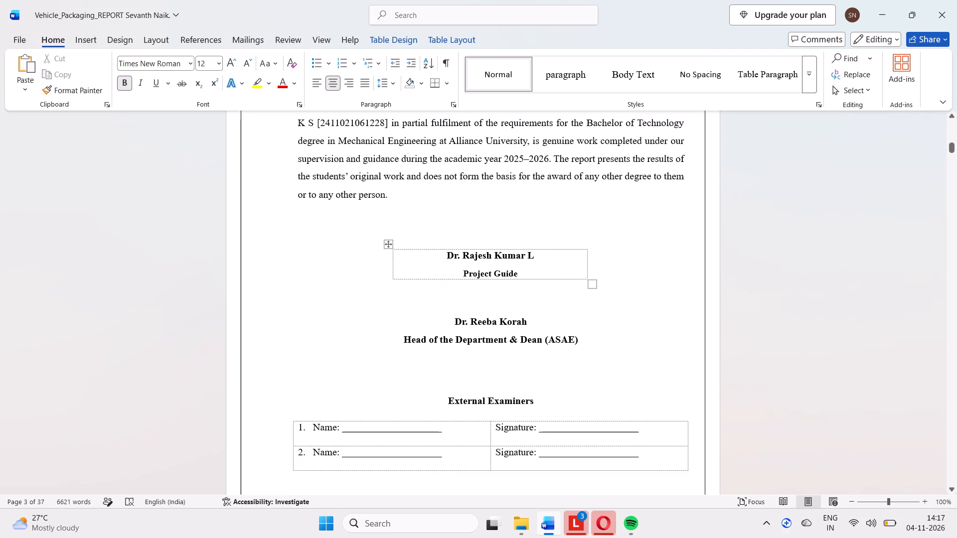
pyautogui.rightClick(390, 244)
pyautogui.click(403, 262)
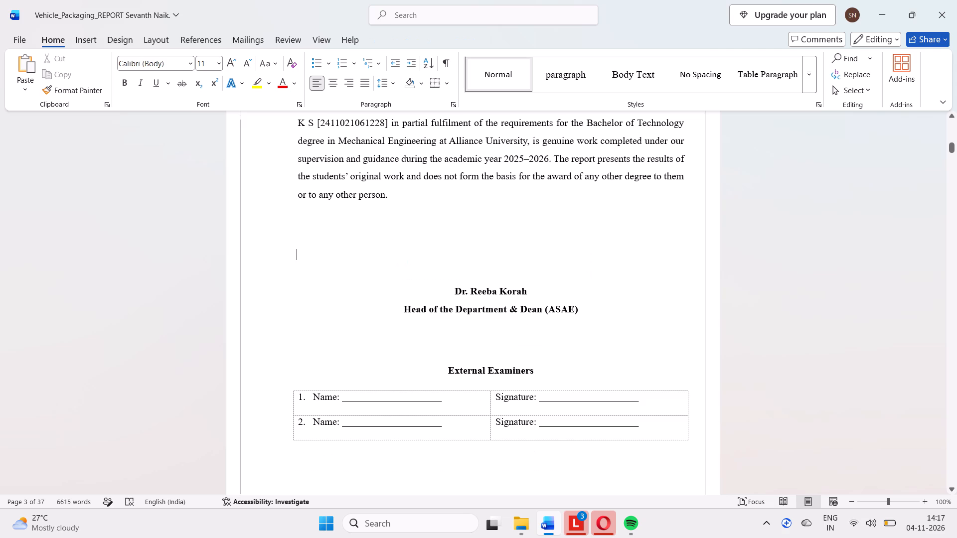
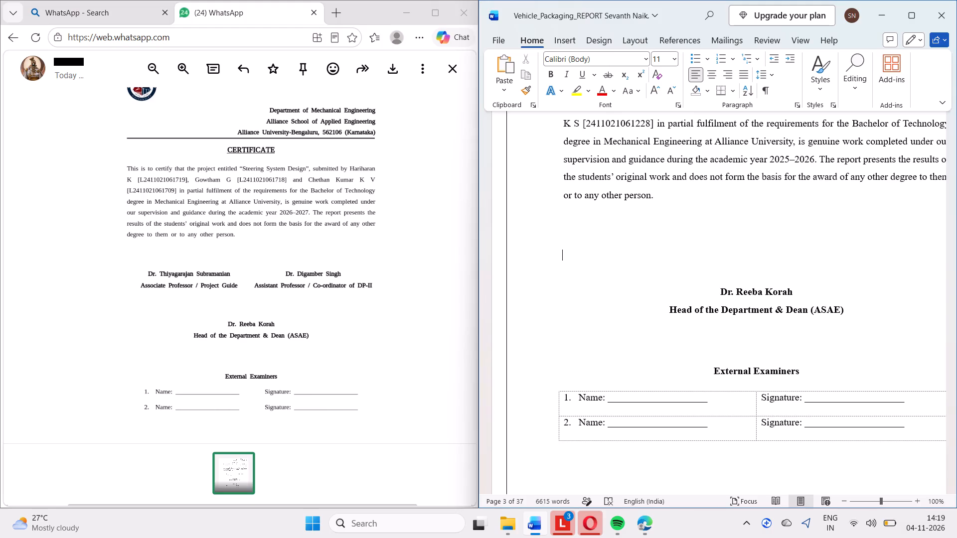
# Enter the project guide's name with the title "Dr." on the blank line above the Head of the Department's name on the Certificate page.
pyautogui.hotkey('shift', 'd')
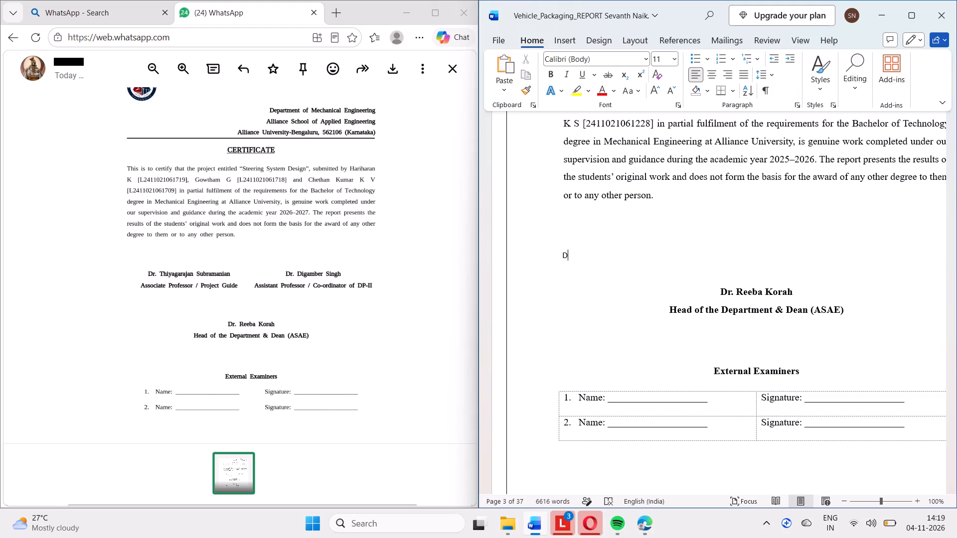
pyautogui.hotkey('shift', 'BackSpace')
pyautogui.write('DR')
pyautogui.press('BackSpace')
# Enter the project guide's name, prefixed with "Dr.", on the blank line between the certificate paragraph and the Head of Department's name.
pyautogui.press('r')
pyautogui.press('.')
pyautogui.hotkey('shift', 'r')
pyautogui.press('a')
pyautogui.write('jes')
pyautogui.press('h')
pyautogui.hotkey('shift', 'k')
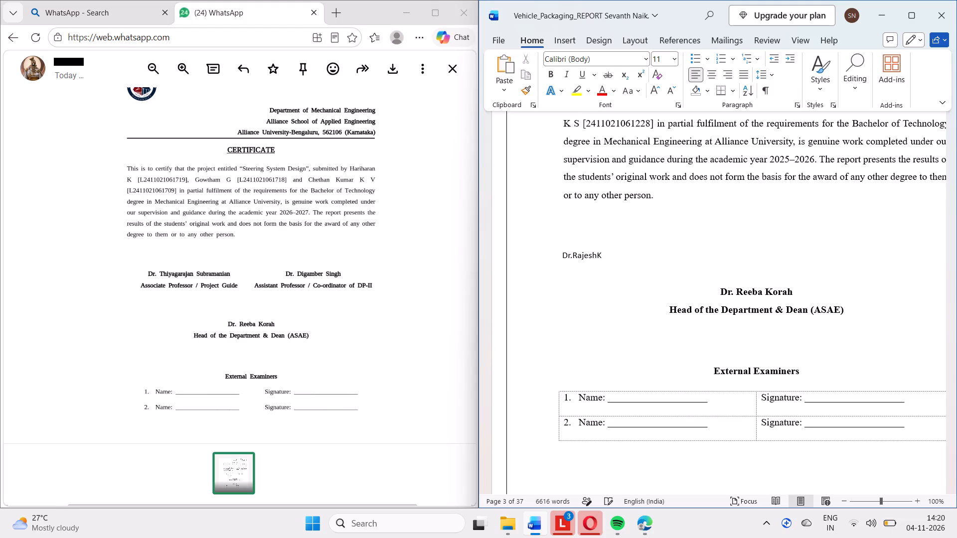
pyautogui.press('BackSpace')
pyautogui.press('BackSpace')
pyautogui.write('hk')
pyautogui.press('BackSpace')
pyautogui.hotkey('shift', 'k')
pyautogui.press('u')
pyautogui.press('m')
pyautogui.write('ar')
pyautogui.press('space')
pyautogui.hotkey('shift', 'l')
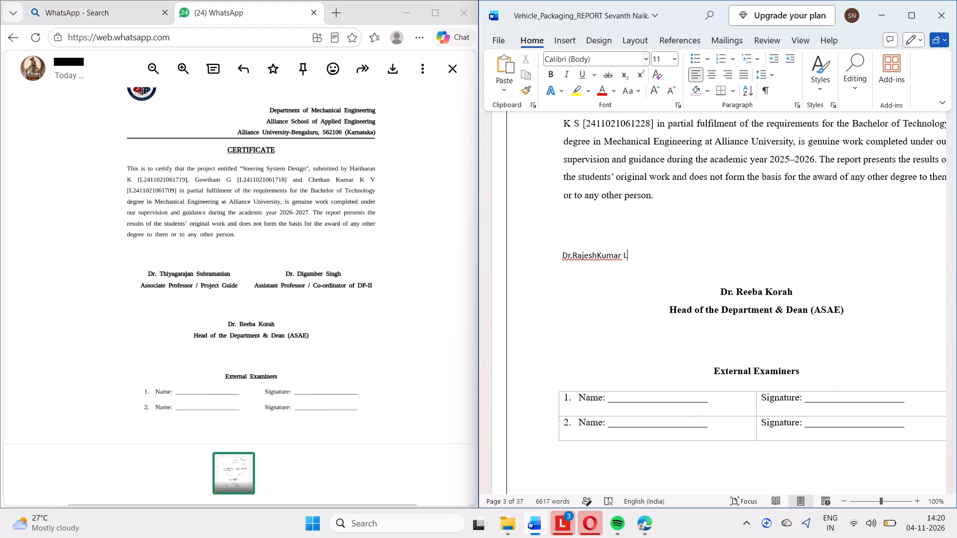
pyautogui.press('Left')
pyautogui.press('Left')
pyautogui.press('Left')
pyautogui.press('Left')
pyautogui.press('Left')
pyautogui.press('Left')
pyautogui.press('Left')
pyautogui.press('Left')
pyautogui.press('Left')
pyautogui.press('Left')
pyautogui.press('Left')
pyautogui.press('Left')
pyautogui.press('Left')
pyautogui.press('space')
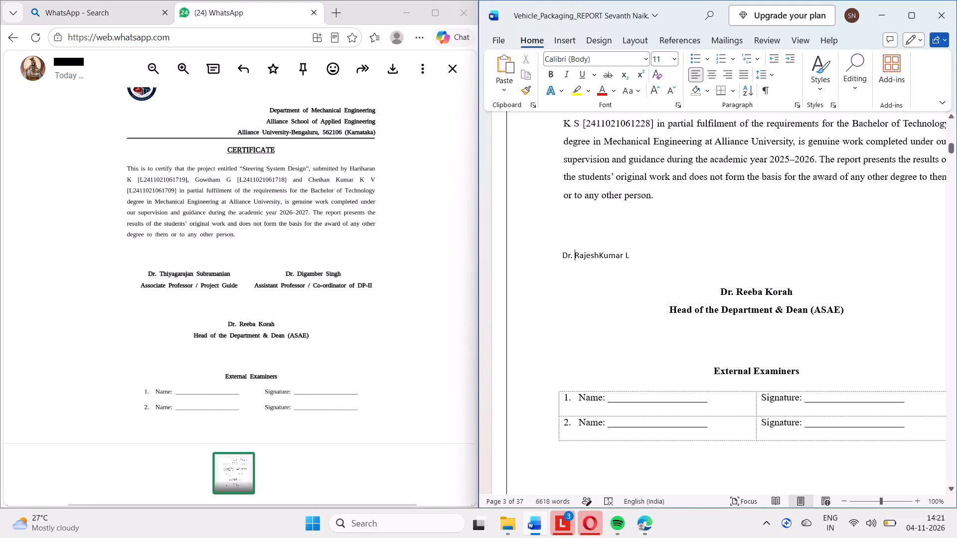
# Format the project guide's name in Times New Roman, size 12.
pyautogui.moveTo(564, 257); pyautogui.dragTo(675, 257)
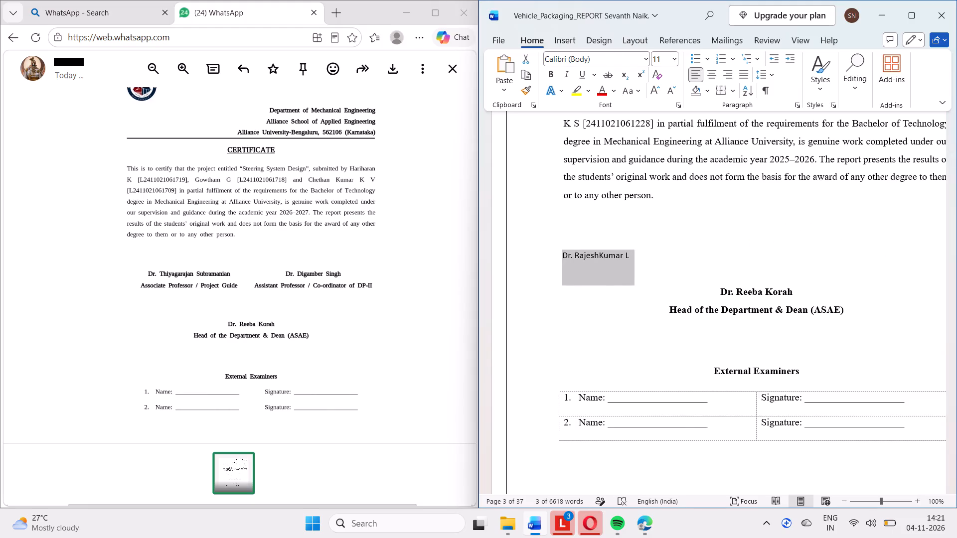
pyautogui.click(600, 63)
pyautogui.press('BackSpace')
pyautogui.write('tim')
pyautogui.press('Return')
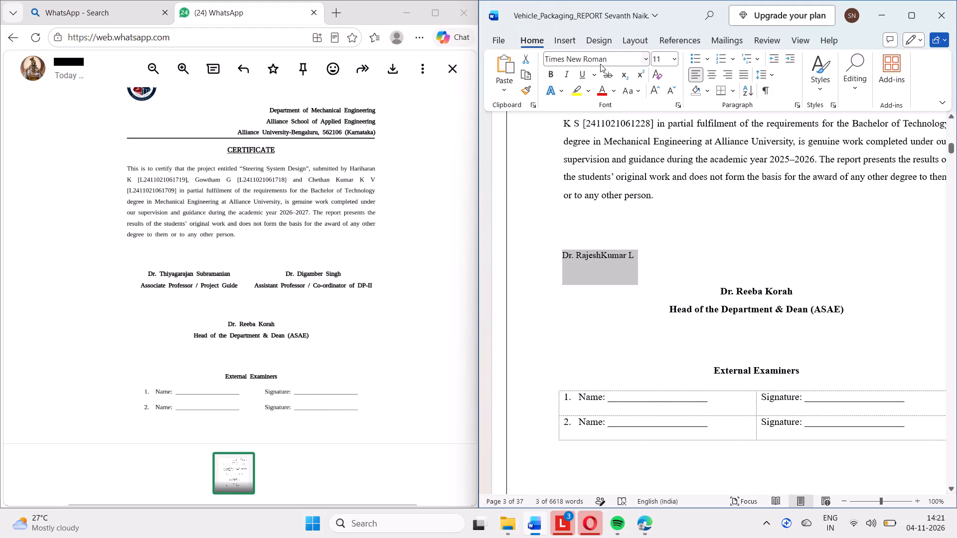
pyautogui.click(666, 59)
pyautogui.press('BackSpace')
pyautogui.press('End')
pyautogui.press('Down')
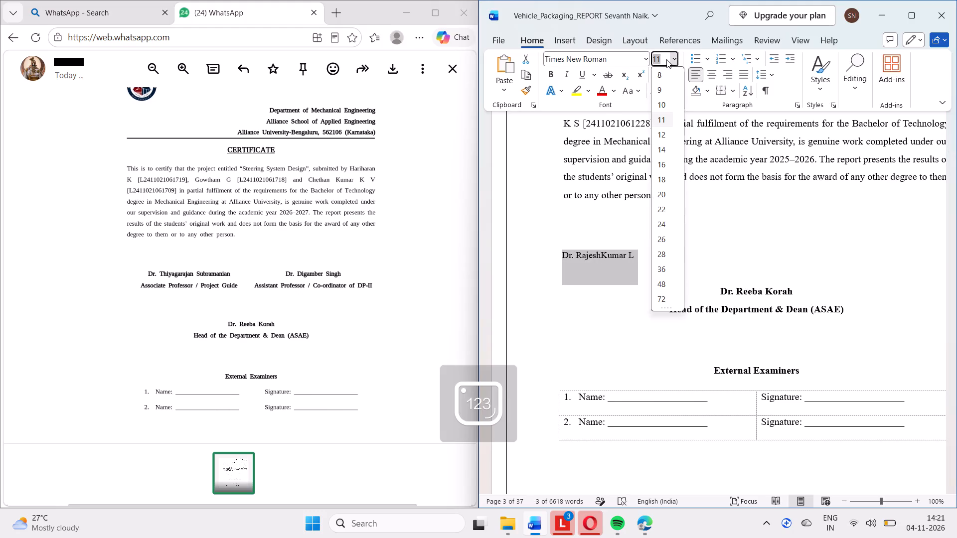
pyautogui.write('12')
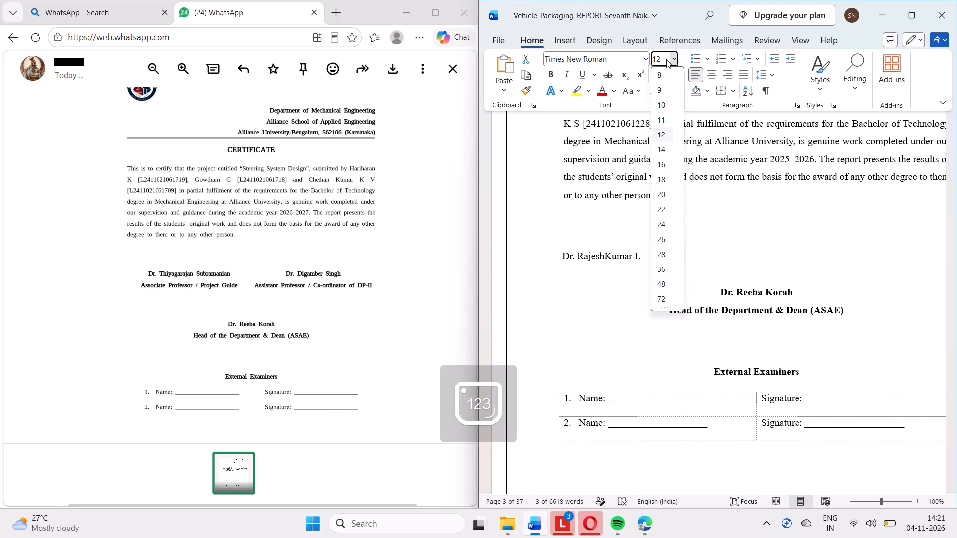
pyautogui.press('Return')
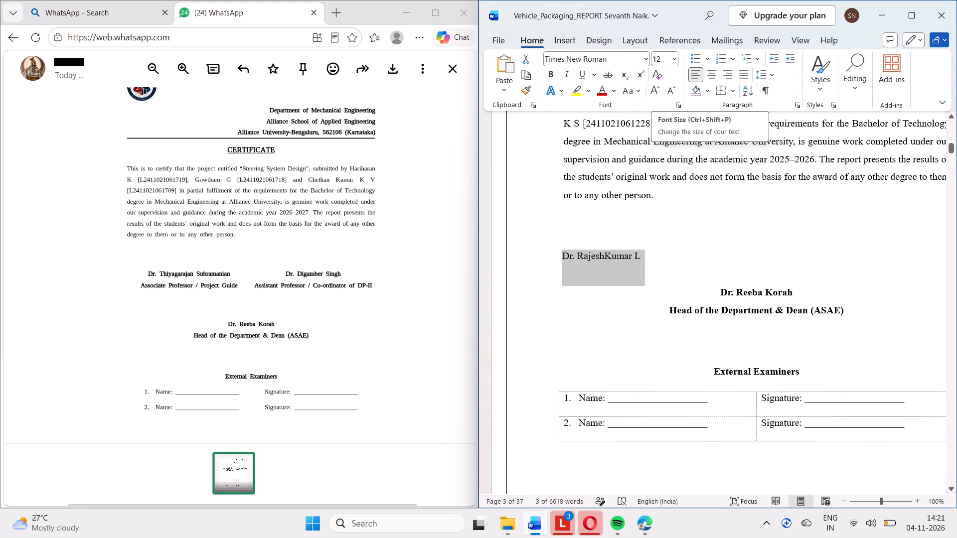
pyautogui.click(701, 251)
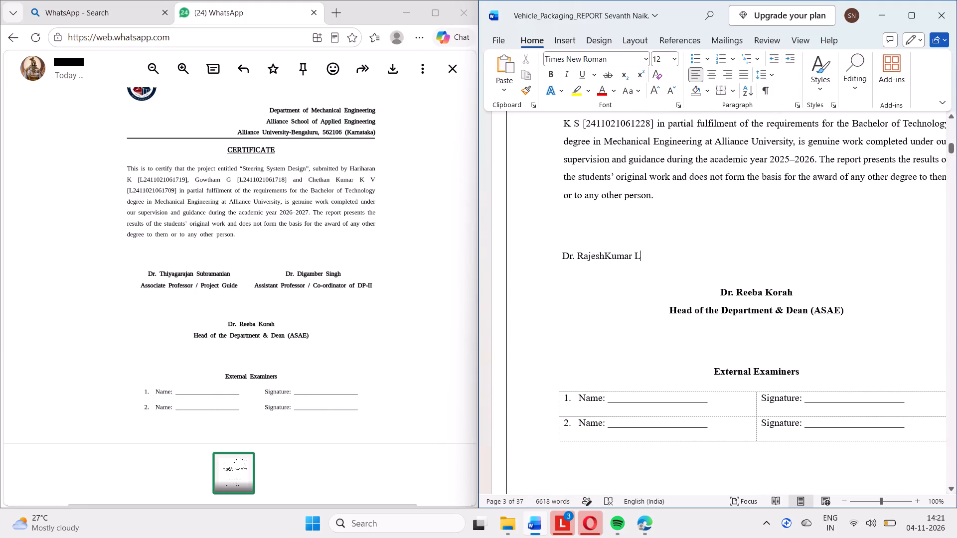
# Add the DP-II co-ordinator's name with the title "Dr." on the same line, spaced well apart from the project guide's name.
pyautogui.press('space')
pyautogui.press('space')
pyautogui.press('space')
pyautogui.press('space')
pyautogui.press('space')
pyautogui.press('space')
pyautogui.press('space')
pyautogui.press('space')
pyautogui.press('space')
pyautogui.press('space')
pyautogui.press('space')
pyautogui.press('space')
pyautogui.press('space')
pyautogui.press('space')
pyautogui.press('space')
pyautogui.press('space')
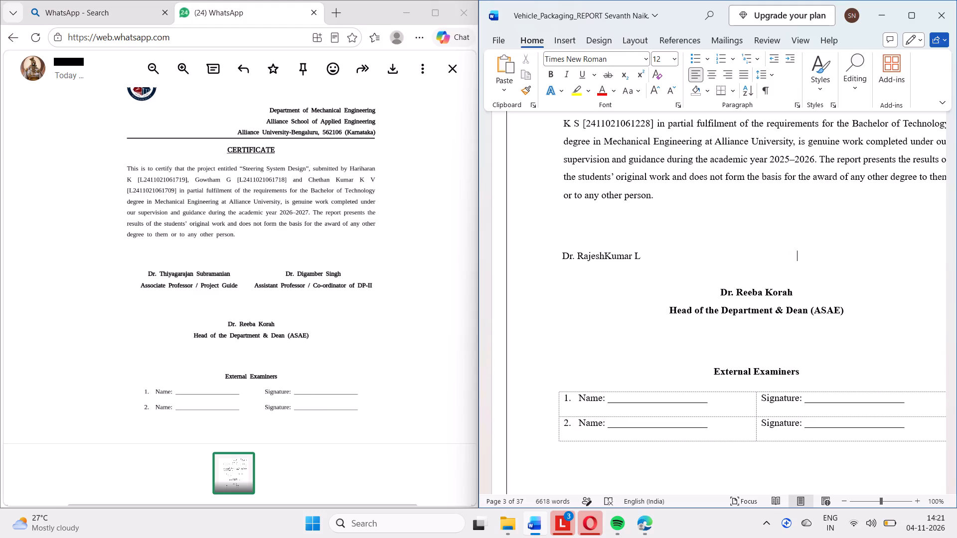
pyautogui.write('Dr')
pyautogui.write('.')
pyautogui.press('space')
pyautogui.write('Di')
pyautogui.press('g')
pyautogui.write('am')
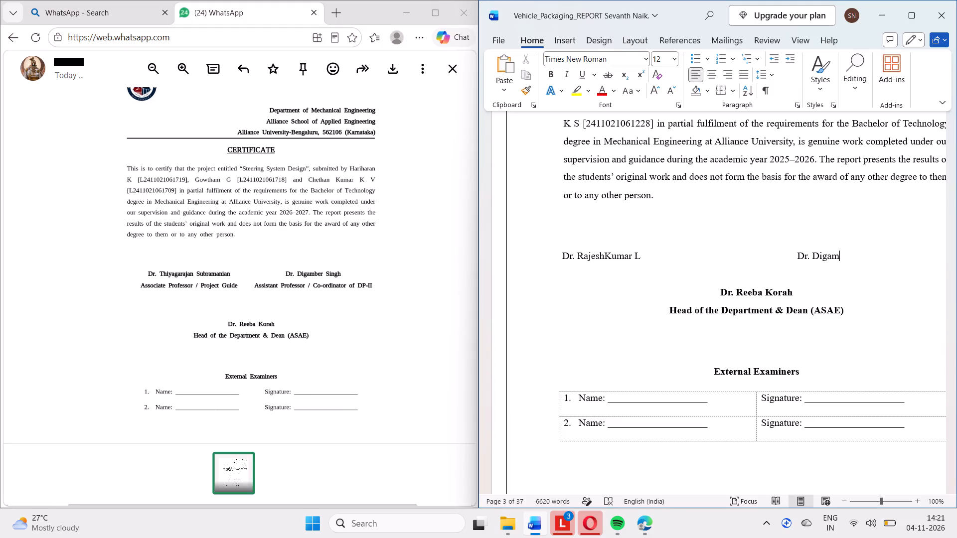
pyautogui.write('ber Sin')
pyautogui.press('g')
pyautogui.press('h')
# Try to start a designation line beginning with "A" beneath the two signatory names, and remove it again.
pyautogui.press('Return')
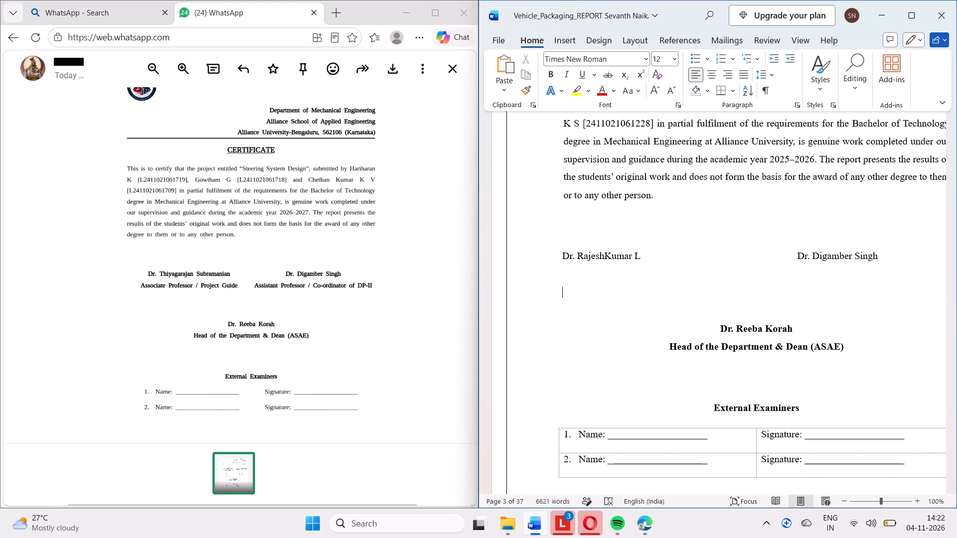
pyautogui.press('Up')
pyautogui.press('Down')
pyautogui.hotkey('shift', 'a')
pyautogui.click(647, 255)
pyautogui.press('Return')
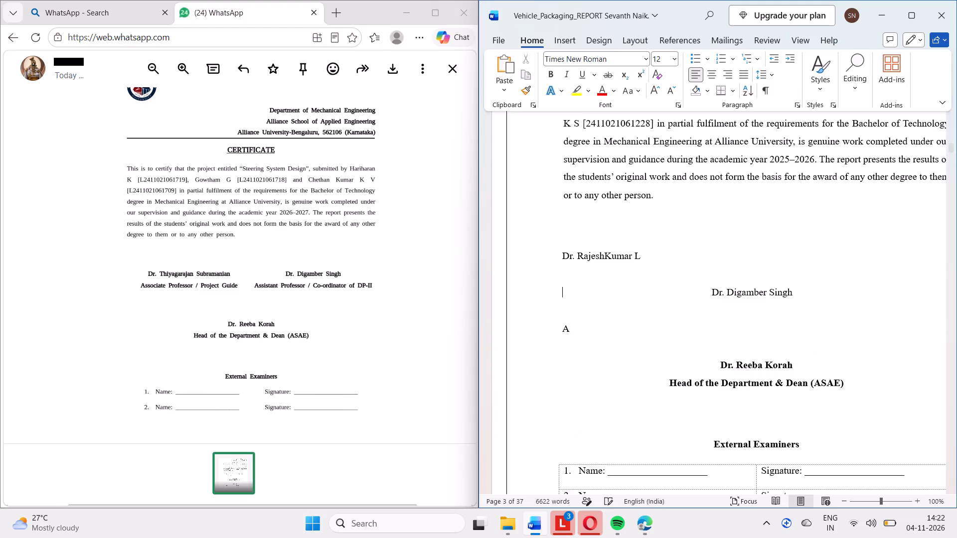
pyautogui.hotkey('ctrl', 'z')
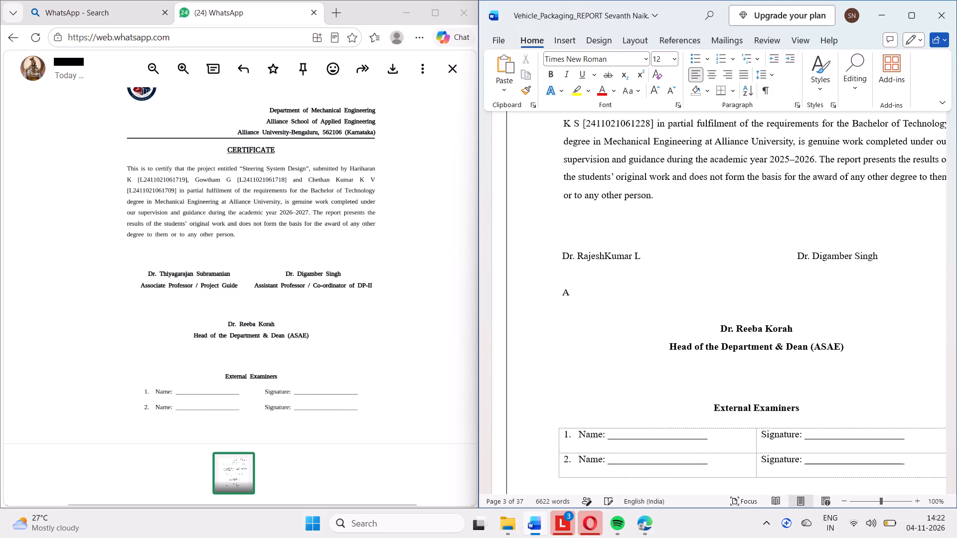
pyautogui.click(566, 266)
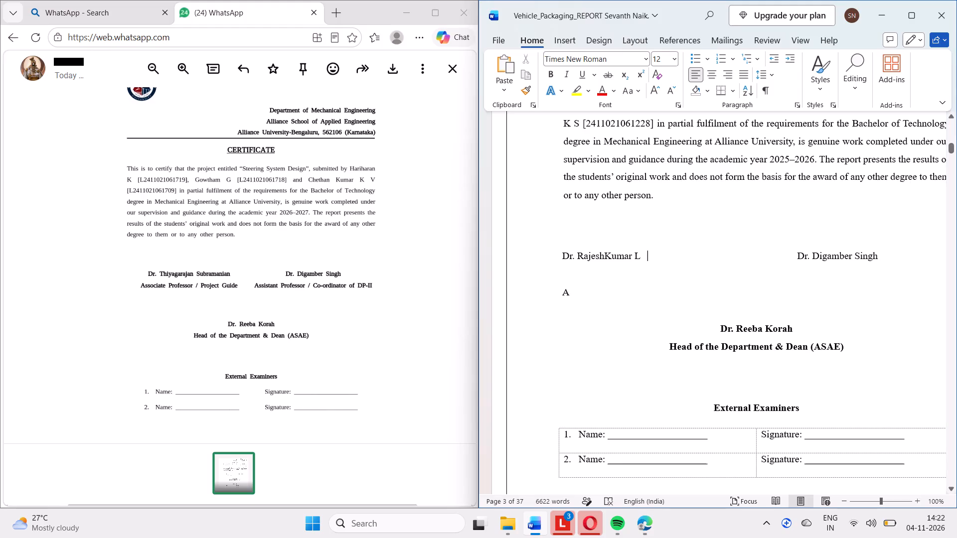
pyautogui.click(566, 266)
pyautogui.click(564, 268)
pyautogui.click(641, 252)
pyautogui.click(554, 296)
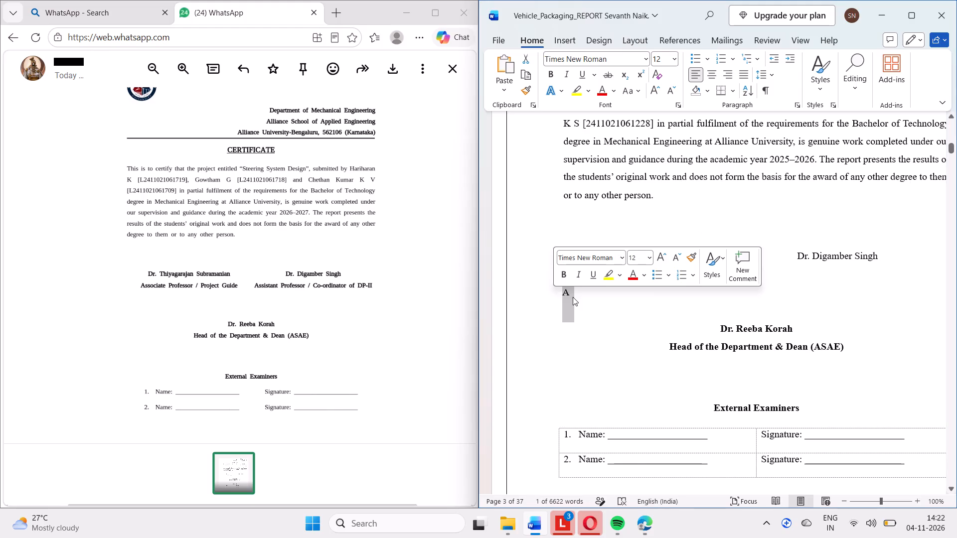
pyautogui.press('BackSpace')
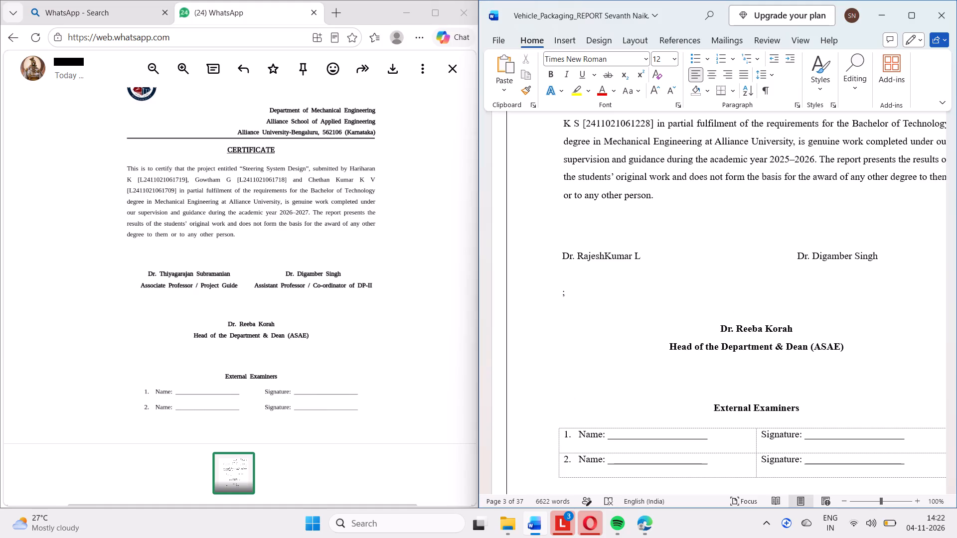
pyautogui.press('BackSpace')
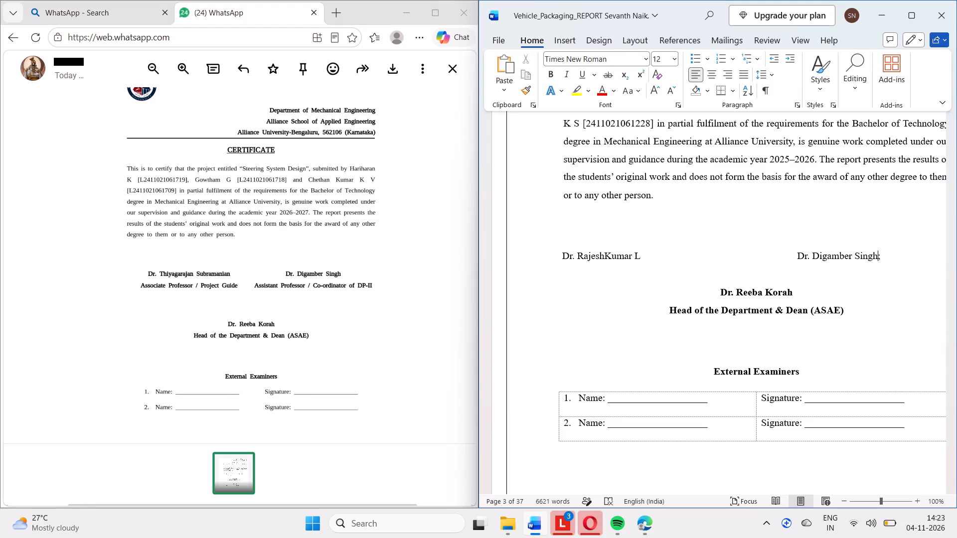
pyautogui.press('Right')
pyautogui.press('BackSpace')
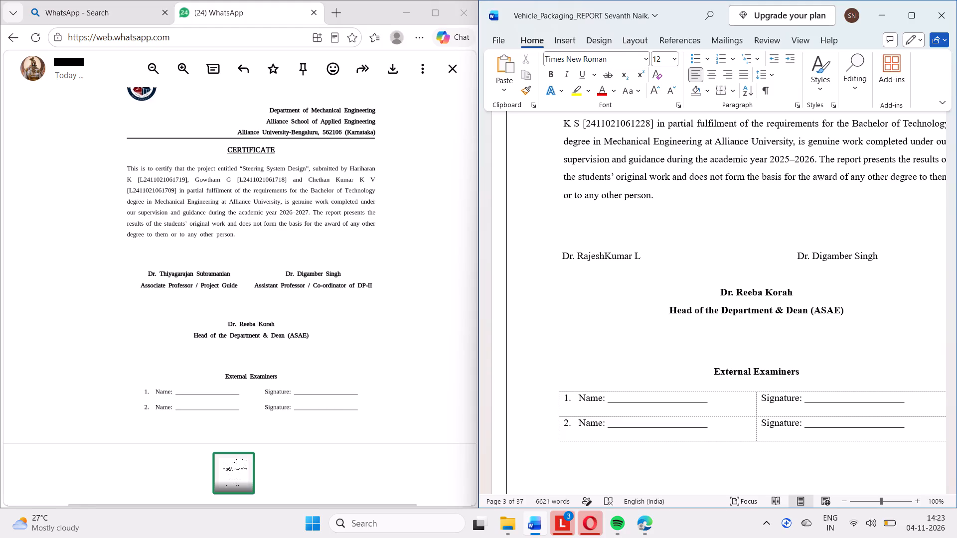
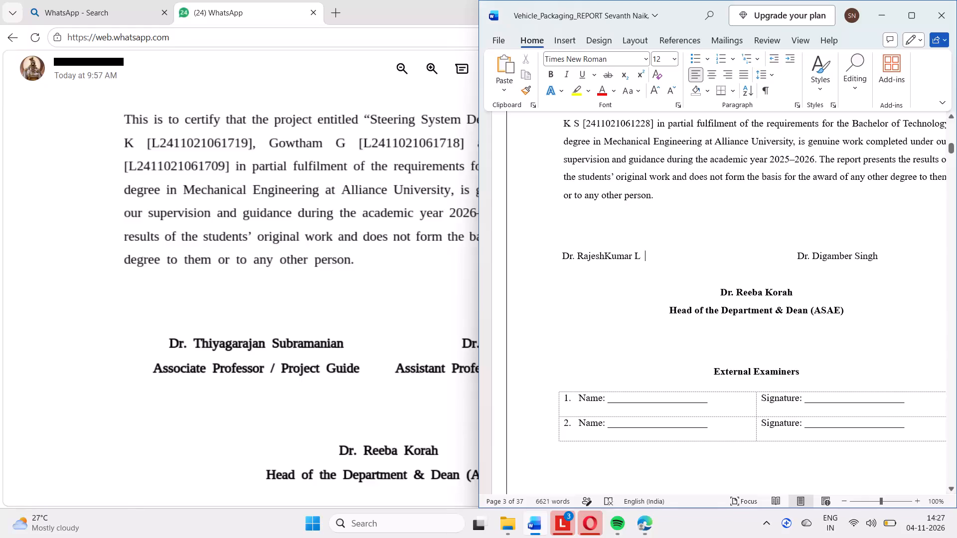
# Add a blank line below the line holding the guide's and co-ordinator's names on the Certificate page.
pyautogui.press('Return')
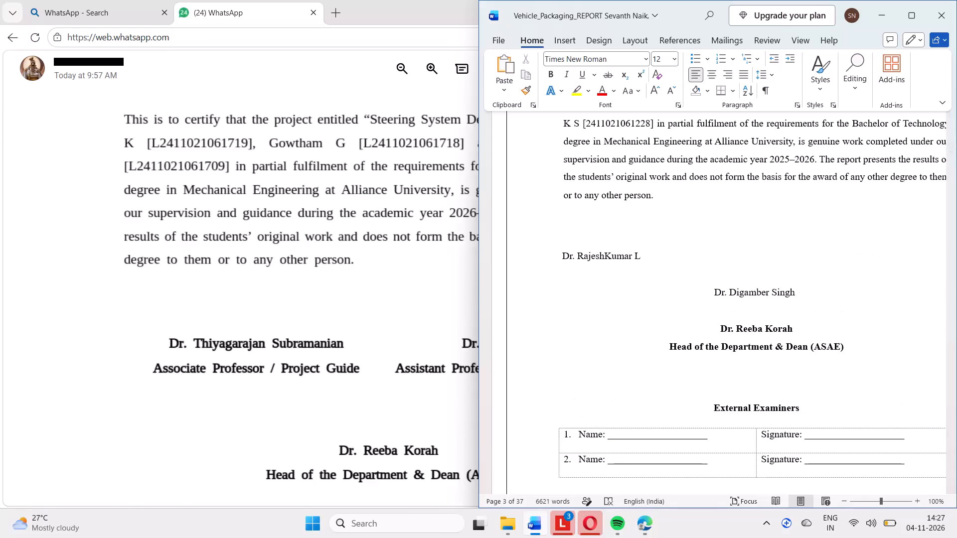
pyautogui.hotkey('ctrl', 'z')
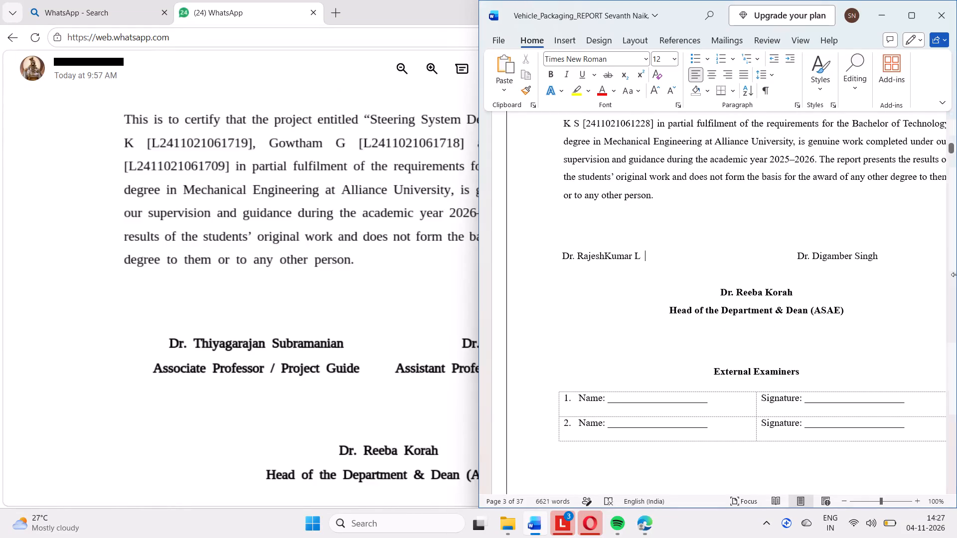
pyautogui.click(883, 257)
pyautogui.press('Return')
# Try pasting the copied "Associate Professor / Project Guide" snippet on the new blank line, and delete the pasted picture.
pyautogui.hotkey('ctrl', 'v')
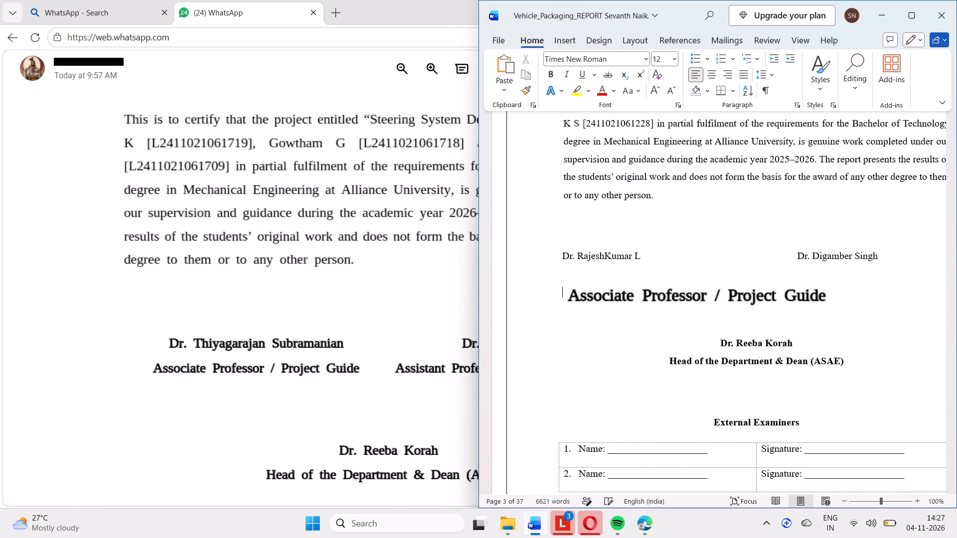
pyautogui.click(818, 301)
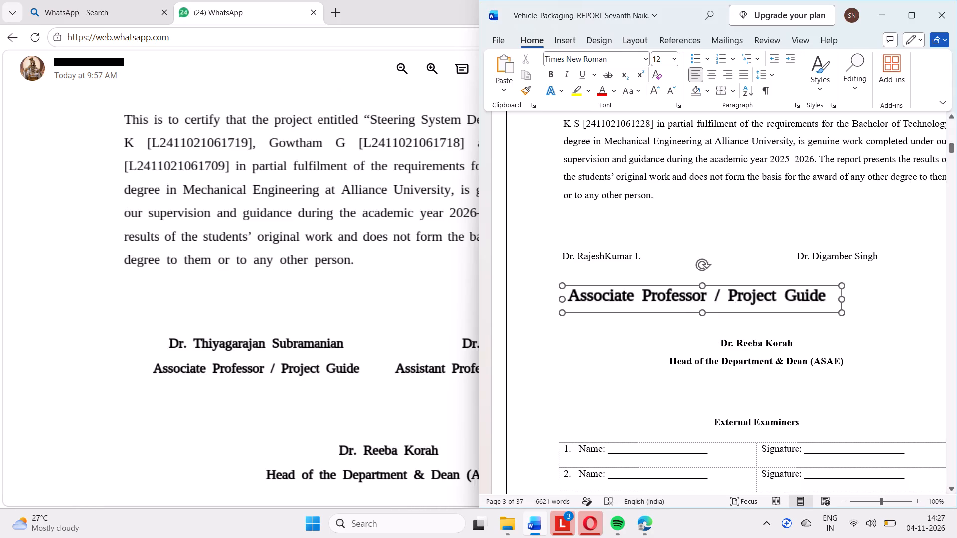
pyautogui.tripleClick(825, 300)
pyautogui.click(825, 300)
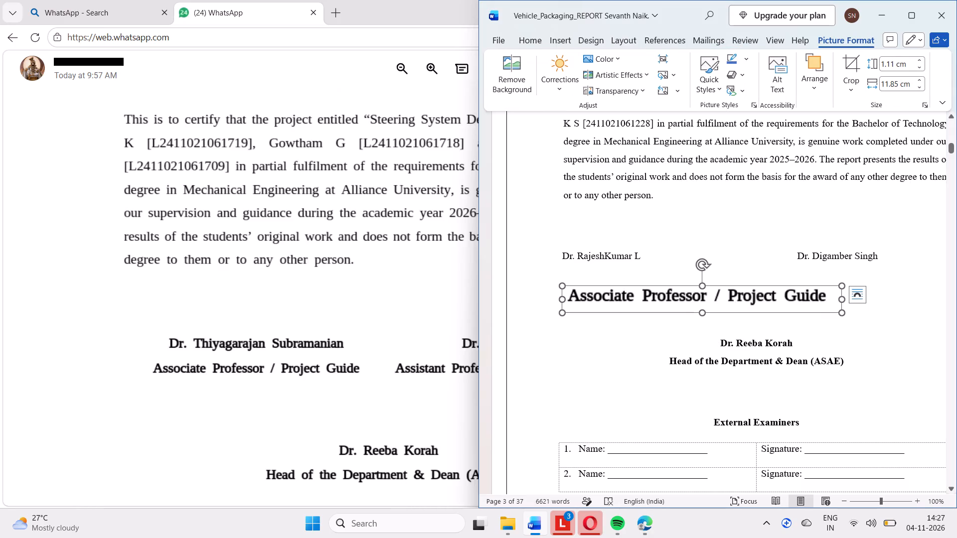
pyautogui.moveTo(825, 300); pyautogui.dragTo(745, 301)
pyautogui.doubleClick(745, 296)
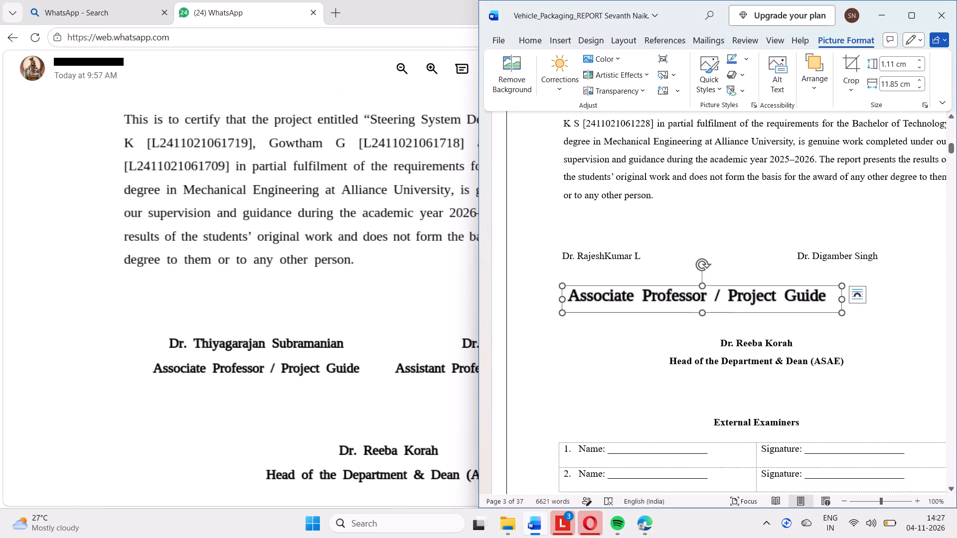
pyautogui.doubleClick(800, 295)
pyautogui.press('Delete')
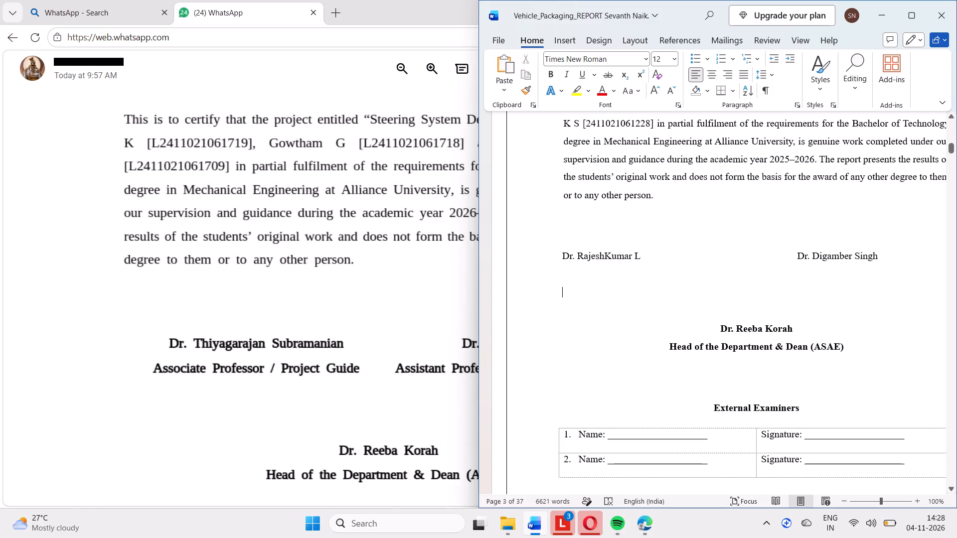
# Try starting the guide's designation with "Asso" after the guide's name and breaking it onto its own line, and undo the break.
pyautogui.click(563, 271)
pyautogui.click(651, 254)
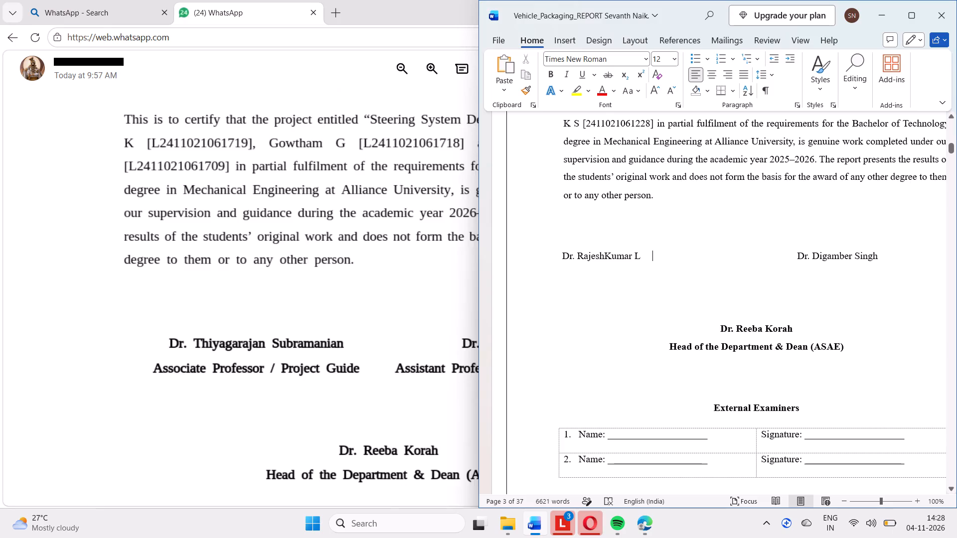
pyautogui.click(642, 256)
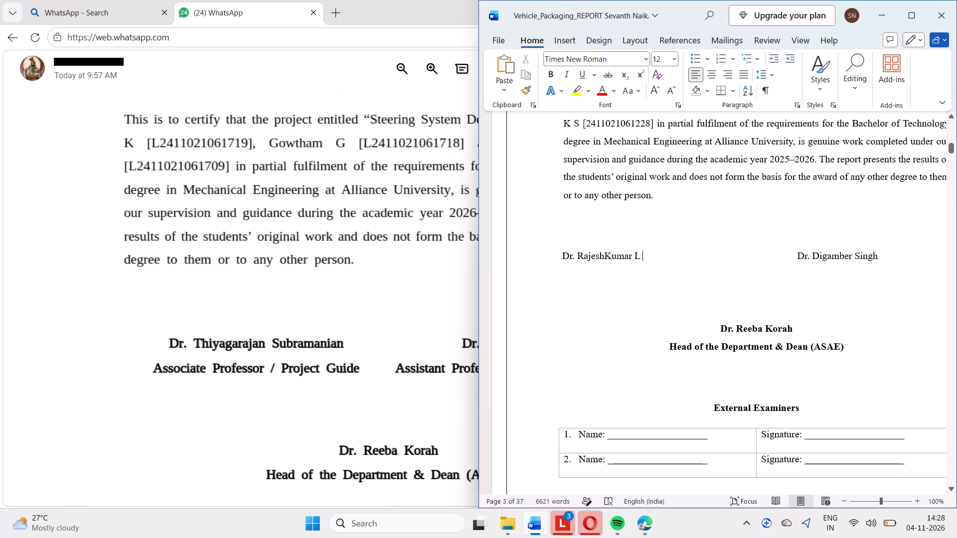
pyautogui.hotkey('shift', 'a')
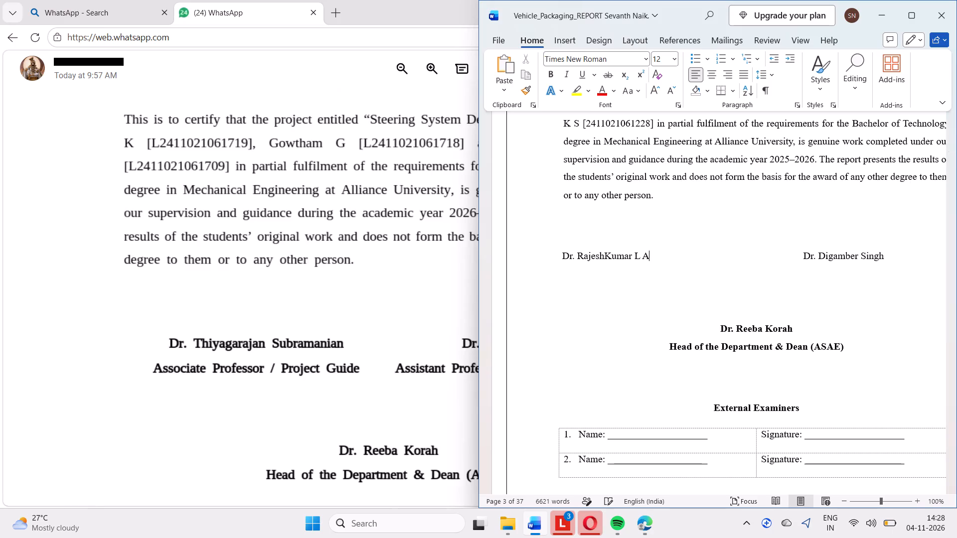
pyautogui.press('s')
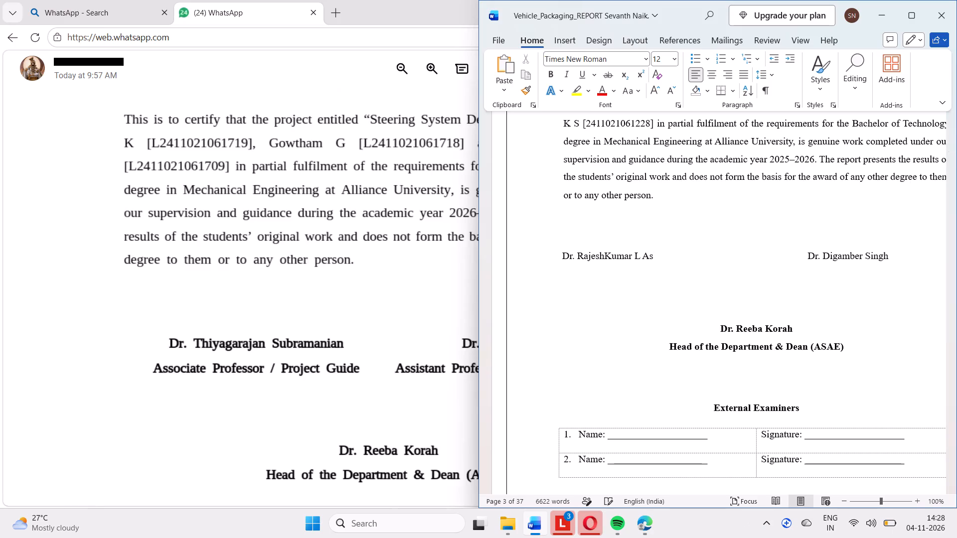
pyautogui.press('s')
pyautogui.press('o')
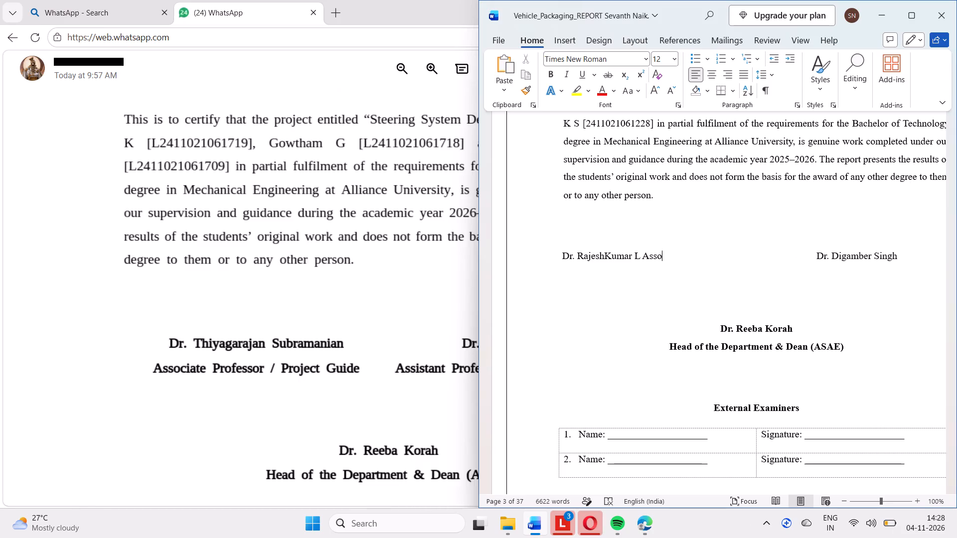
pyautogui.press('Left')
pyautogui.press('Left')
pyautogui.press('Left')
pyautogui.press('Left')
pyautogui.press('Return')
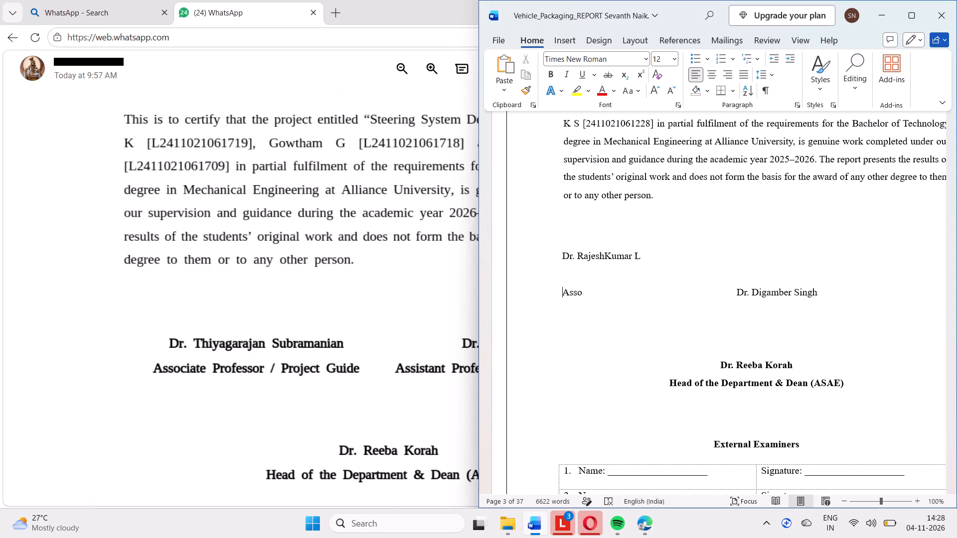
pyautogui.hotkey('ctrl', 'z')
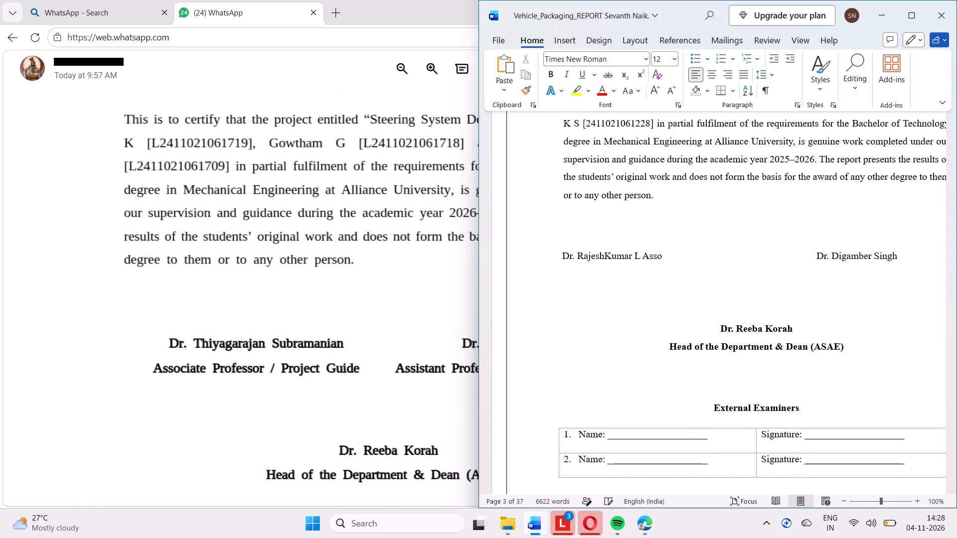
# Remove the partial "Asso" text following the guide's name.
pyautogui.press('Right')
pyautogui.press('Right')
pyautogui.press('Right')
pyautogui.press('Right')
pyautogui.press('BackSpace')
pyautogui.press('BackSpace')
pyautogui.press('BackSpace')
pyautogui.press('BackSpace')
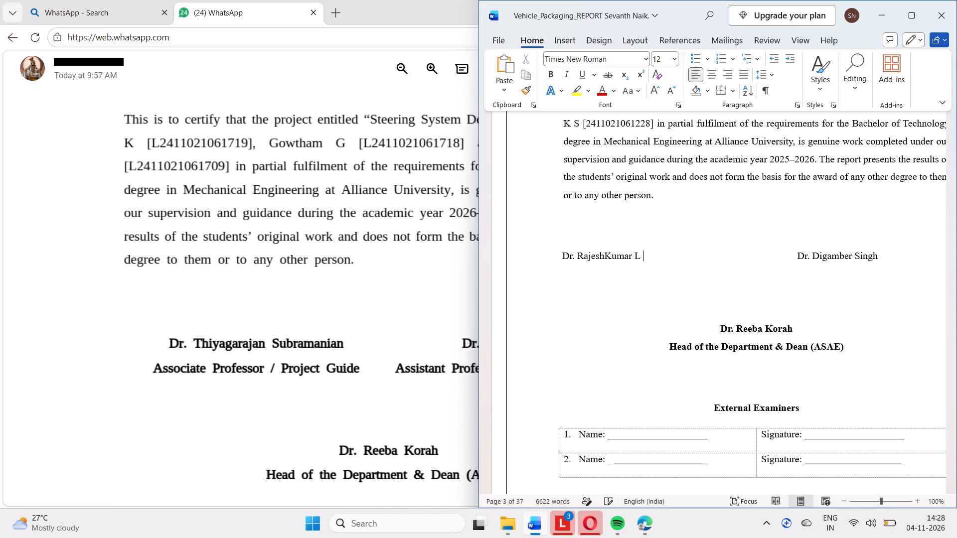
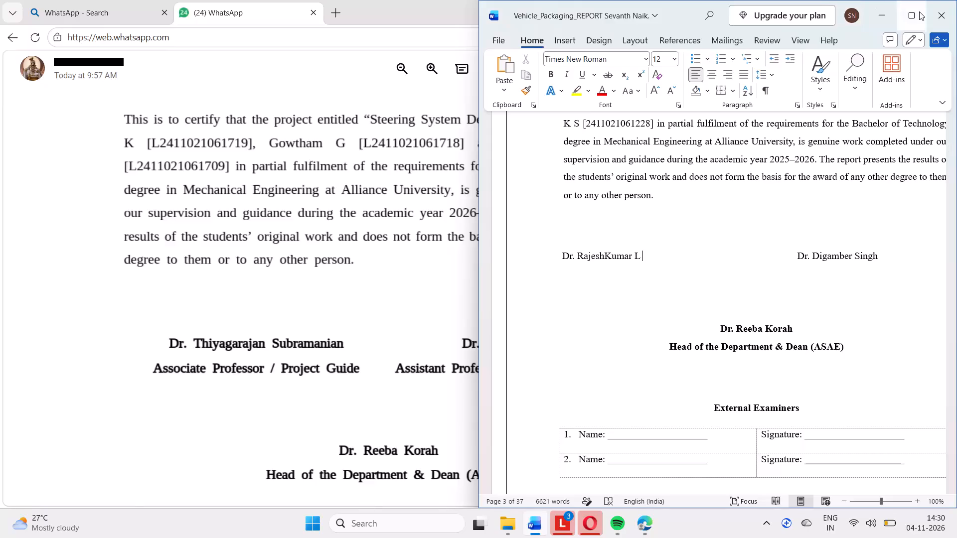
# Justify the Acknowledgement page's body text, including the closing sentence about supervision and guidance.
pyautogui.click(920, 11)
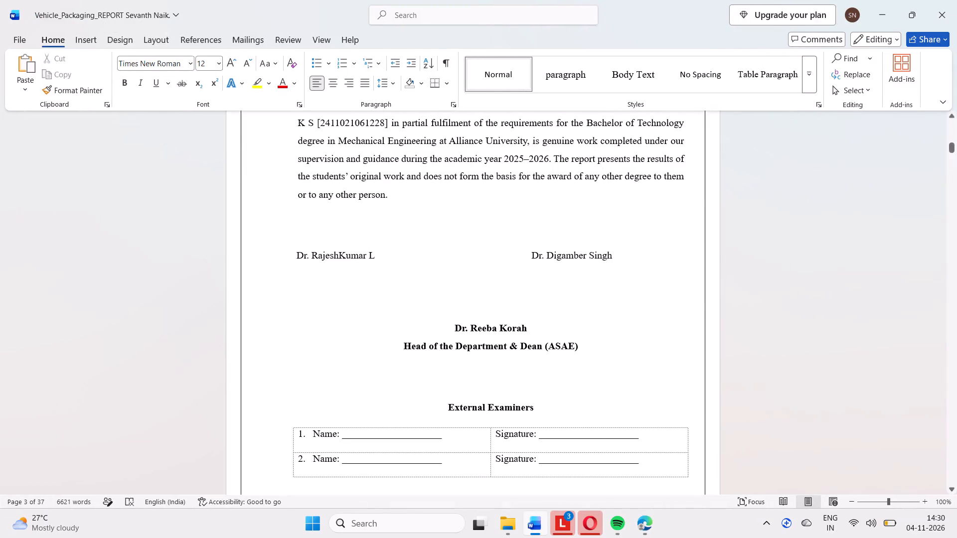
pyautogui.scroll(2, 612, 315)
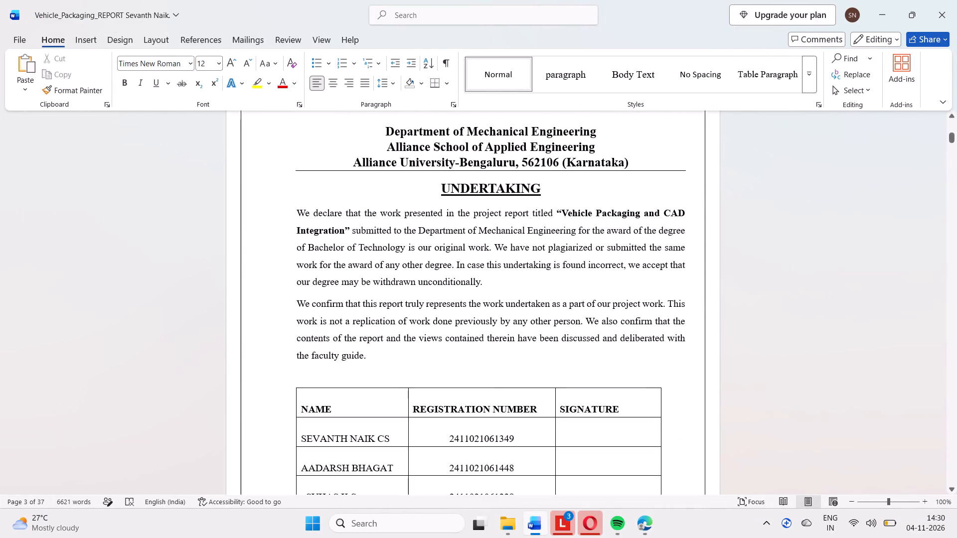
pyautogui.scroll(-2, 612, 315)
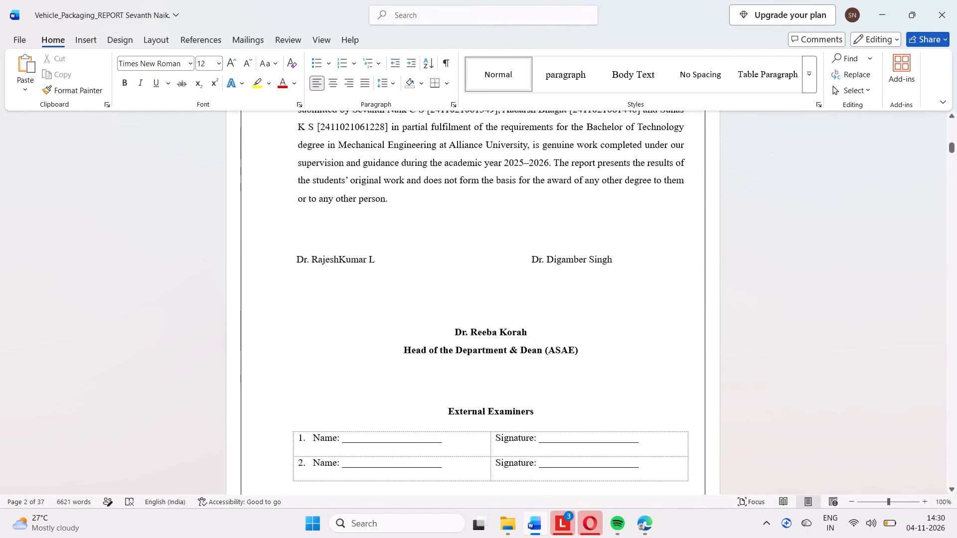
pyautogui.scroll(-1, 612, 315)
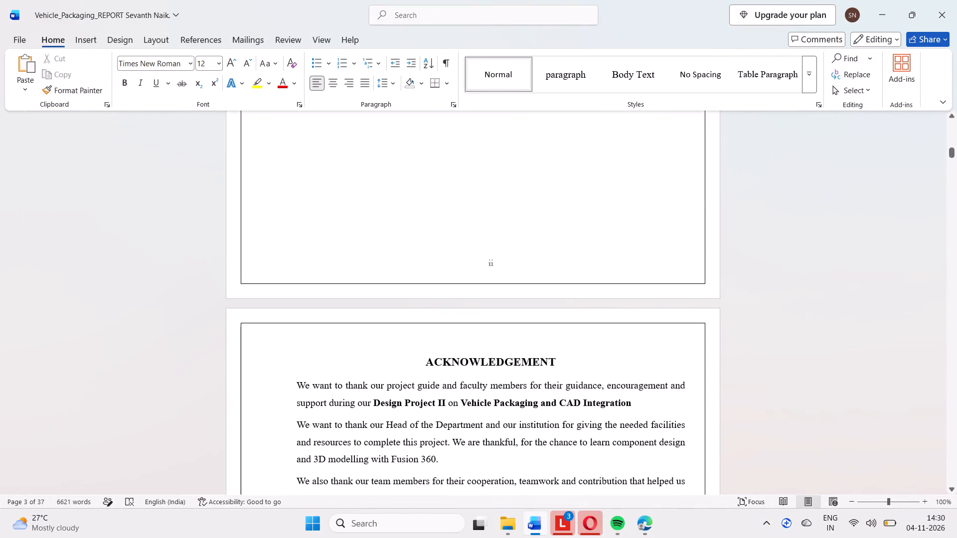
pyautogui.scroll(-1, 612, 315)
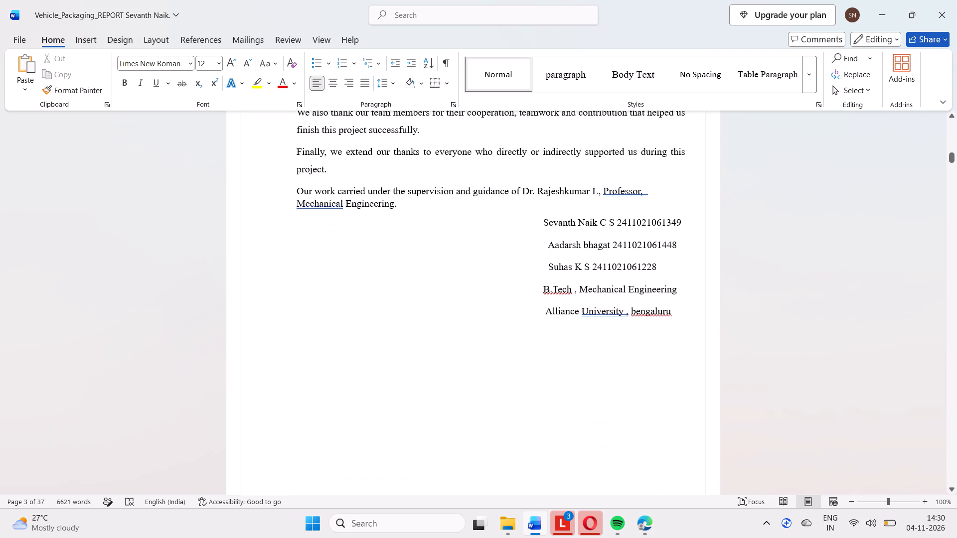
pyautogui.scroll(1, 561, 209)
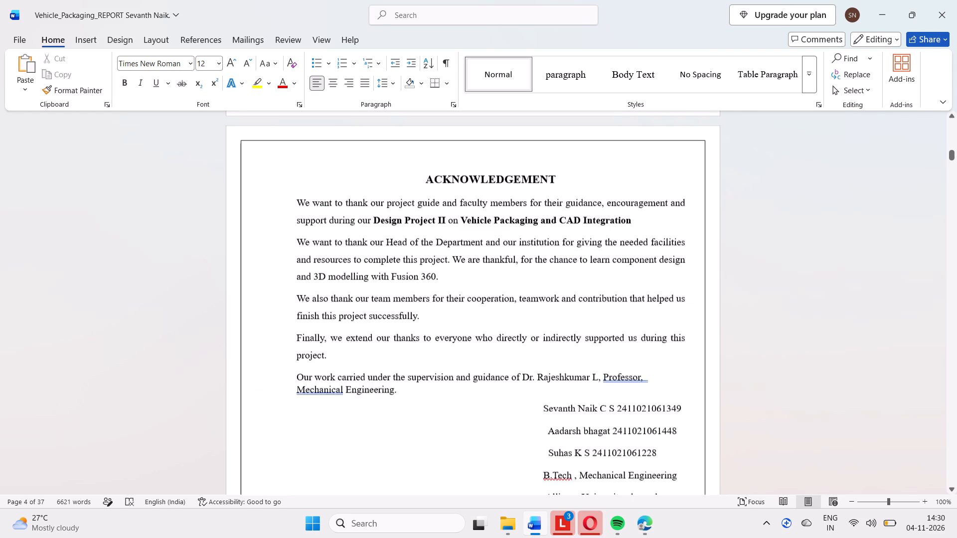
pyautogui.moveTo(288, 378); pyautogui.dragTo(504, 423)
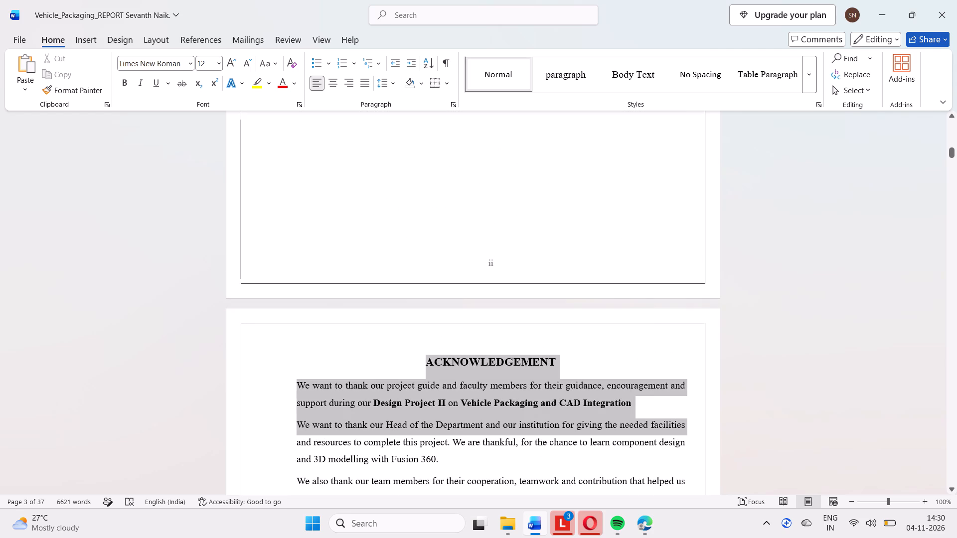
pyautogui.moveTo(504, 423); pyautogui.dragTo(504, 423)
pyautogui.click(571, 355)
pyautogui.moveTo(298, 381); pyautogui.dragTo(684, 442)
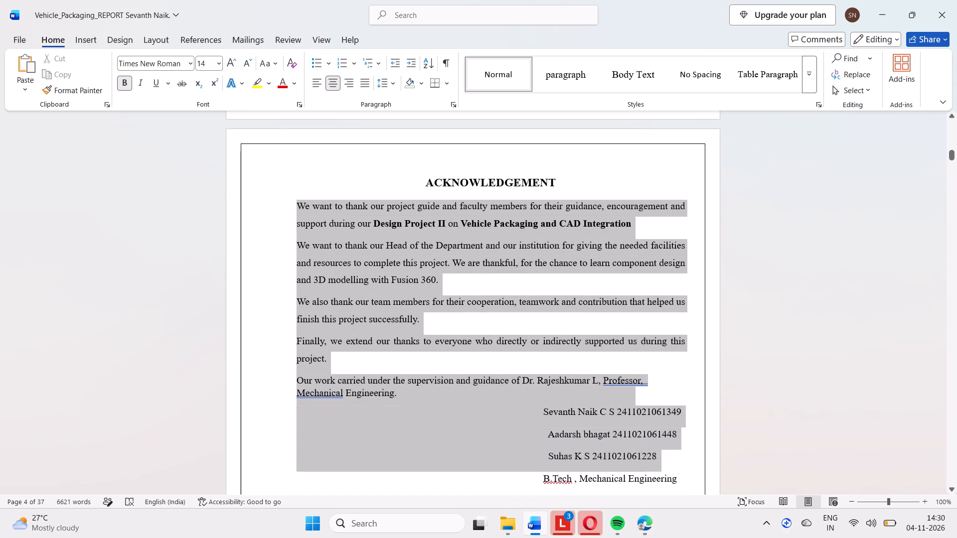
pyautogui.moveTo(684, 442); pyautogui.dragTo(718, 489)
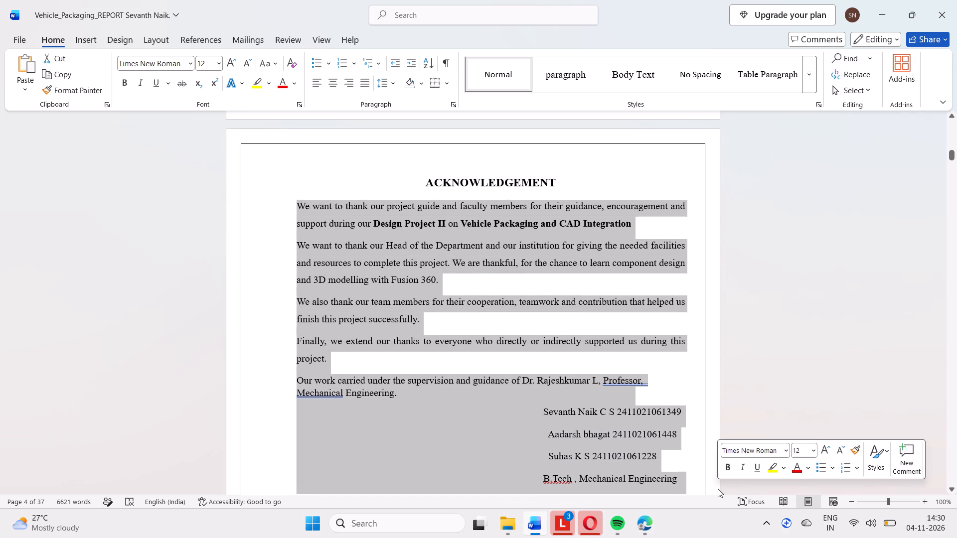
pyautogui.click(368, 84)
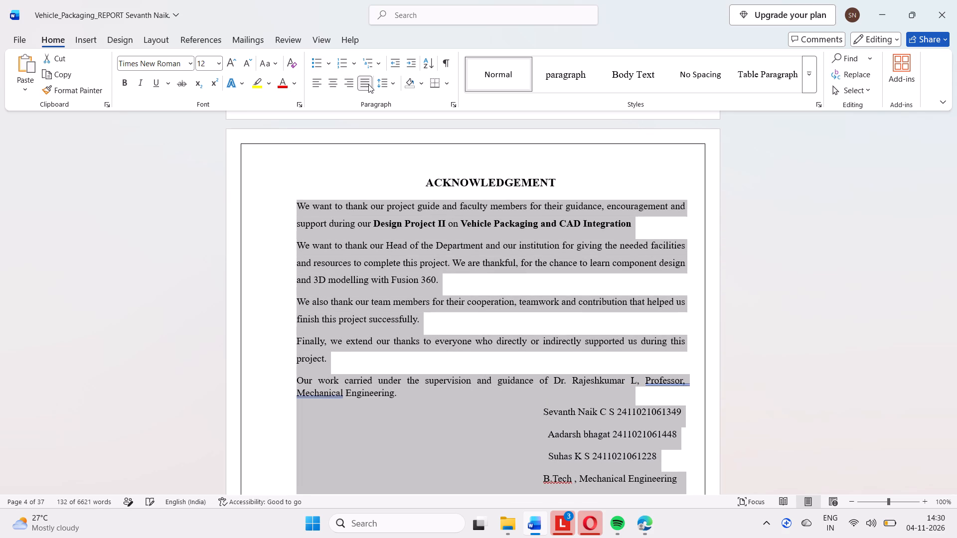
pyautogui.click(490, 431)
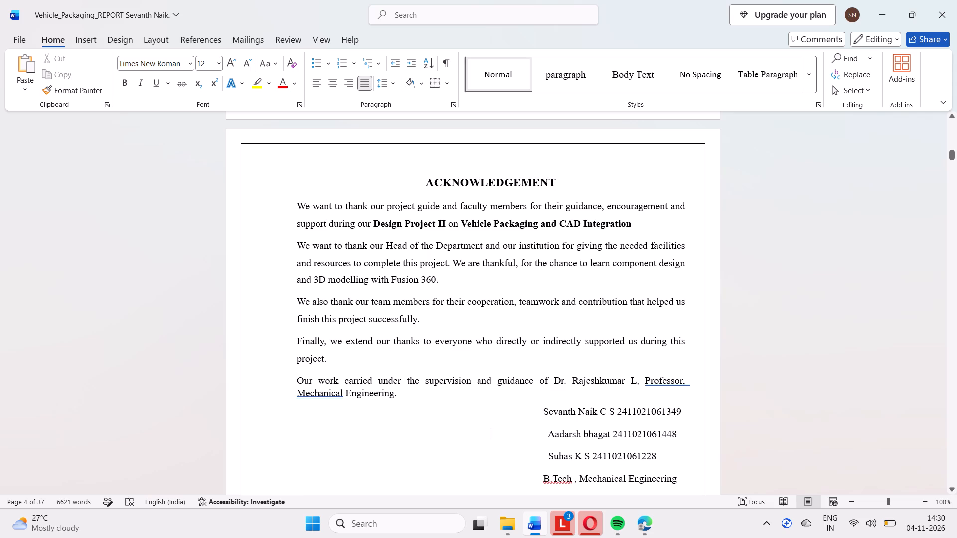
# Centre the PREFACE heading above its paragraphs.
pyautogui.scroll(-2, 484, 434)
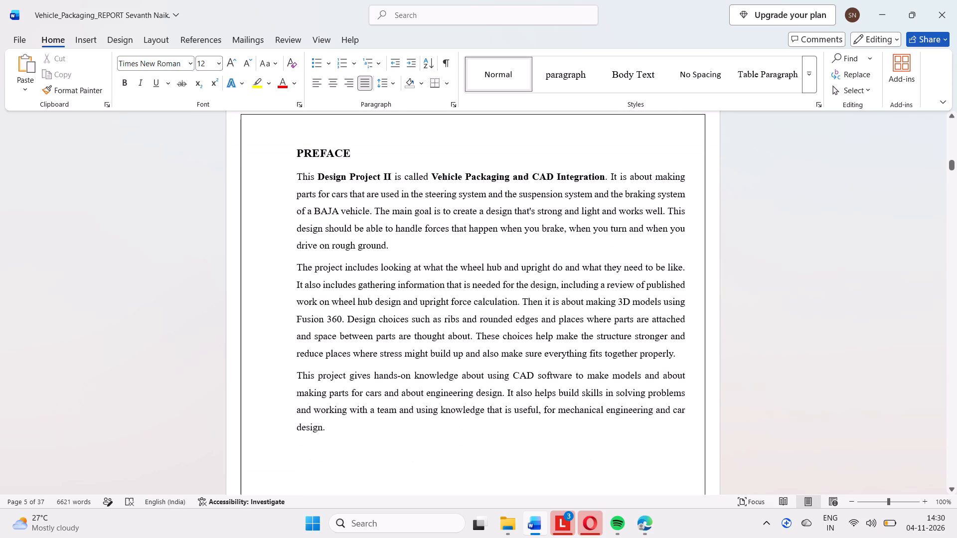
pyautogui.click(299, 154)
pyautogui.press('space')
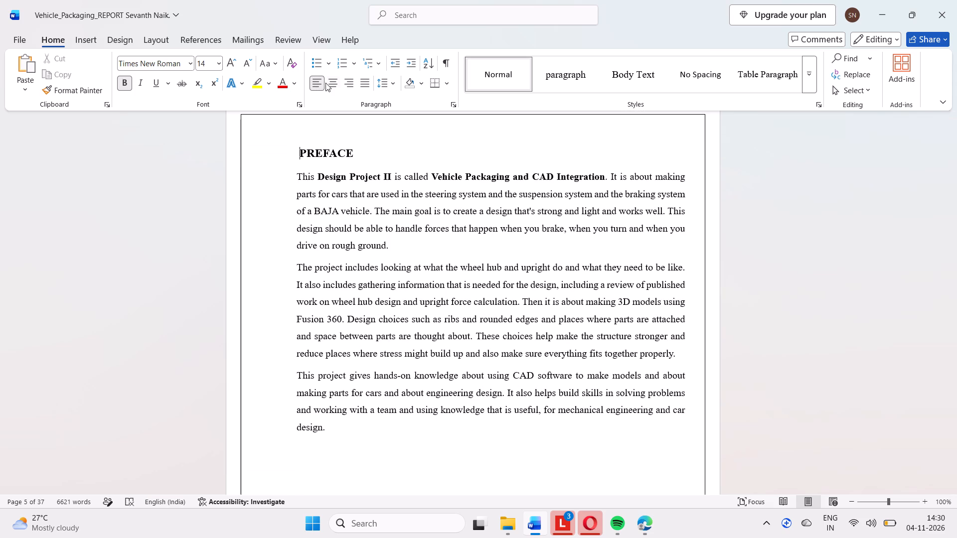
pyautogui.moveTo(297, 151); pyautogui.dragTo(362, 151)
pyautogui.click(335, 88)
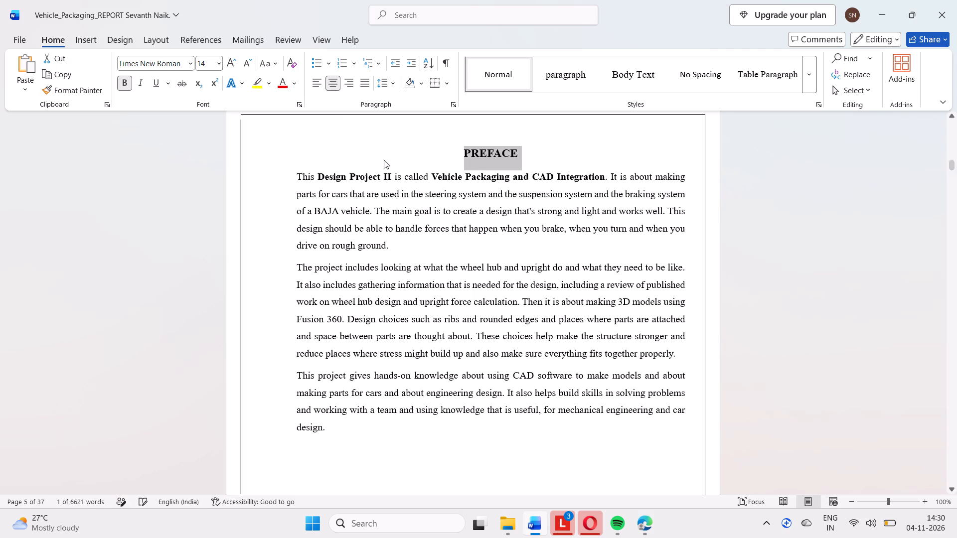
pyautogui.click(406, 151)
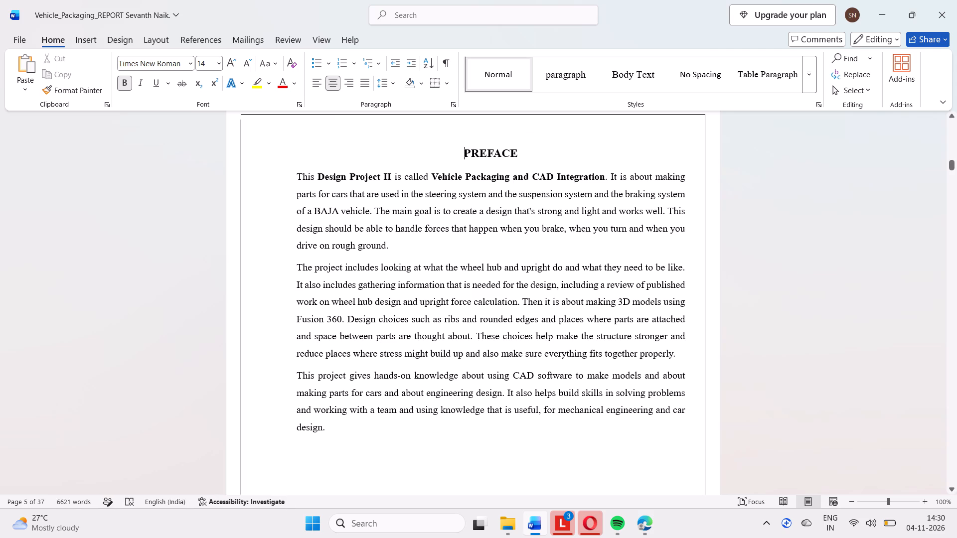
# Centre the ABSTRACT heading above its paragraphs.
pyautogui.scroll(-2, 436, 169)
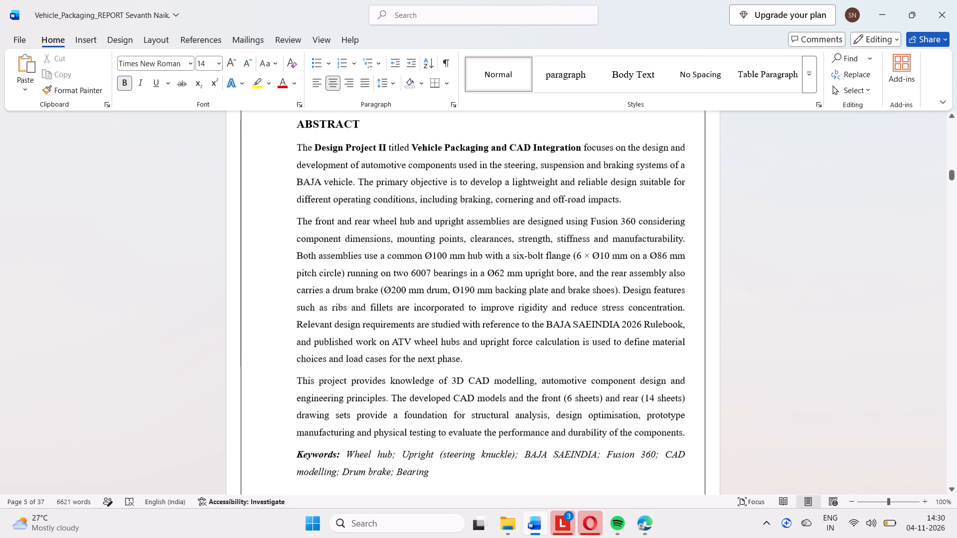
pyautogui.moveTo(298, 123); pyautogui.dragTo(350, 127)
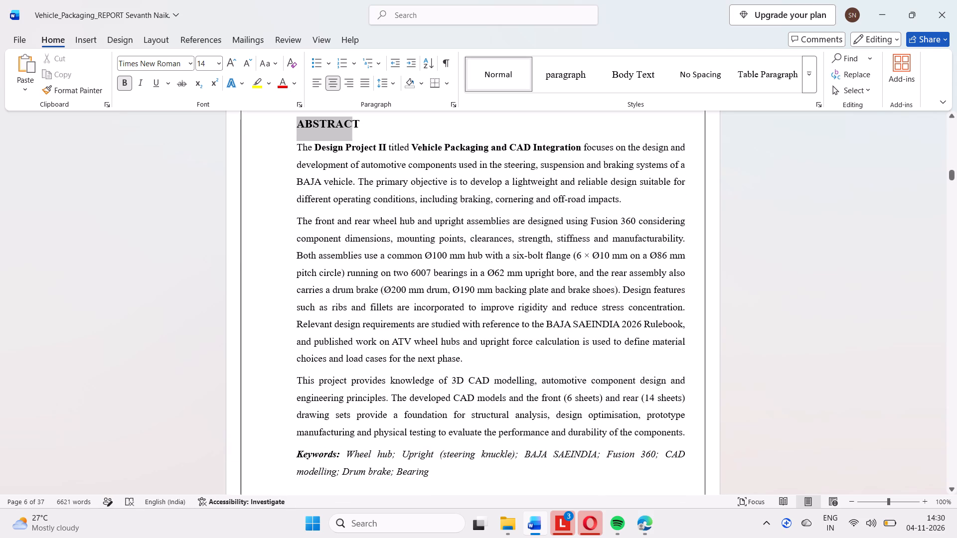
pyautogui.moveTo(350, 127); pyautogui.dragTo(354, 128)
pyautogui.click(332, 88)
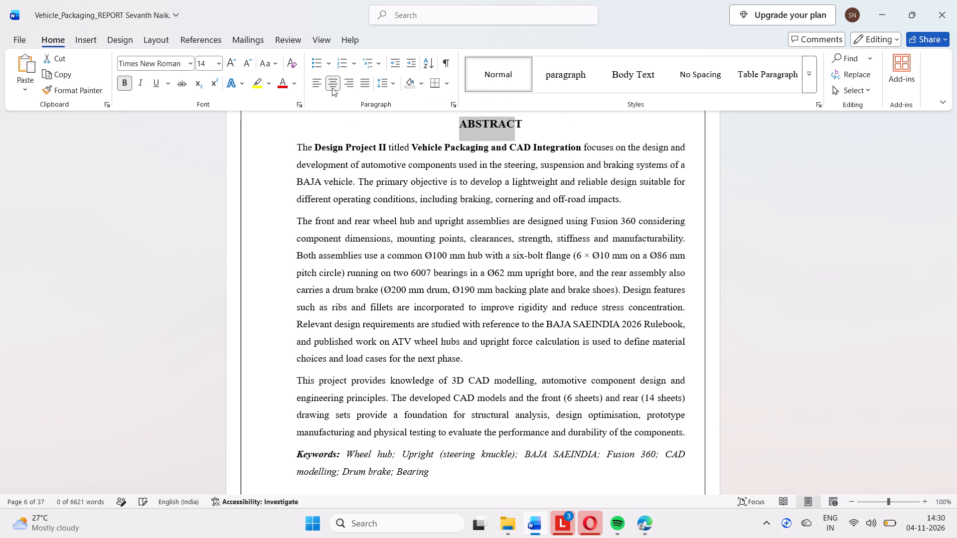
pyautogui.click(536, 130)
# Review the pages from the Abstract through the table of contents, list of figures and list of tables.
pyautogui.scroll(-1, 567, 199)
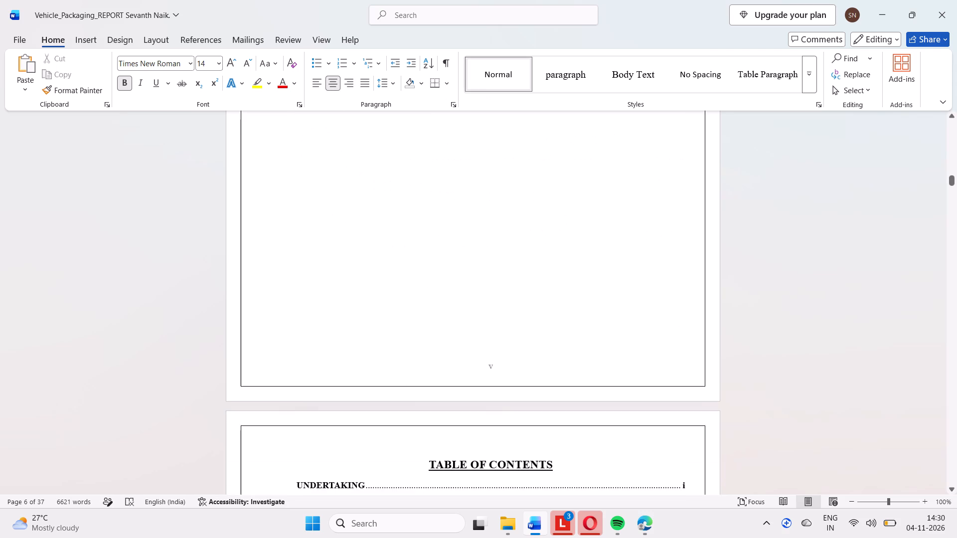
pyautogui.scroll(1, 567, 199)
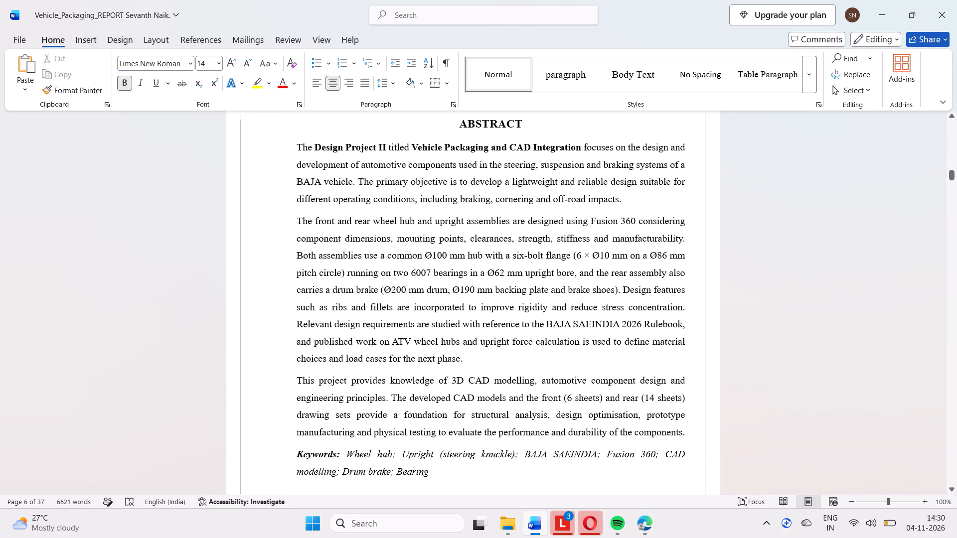
pyautogui.scroll(-3, 567, 199)
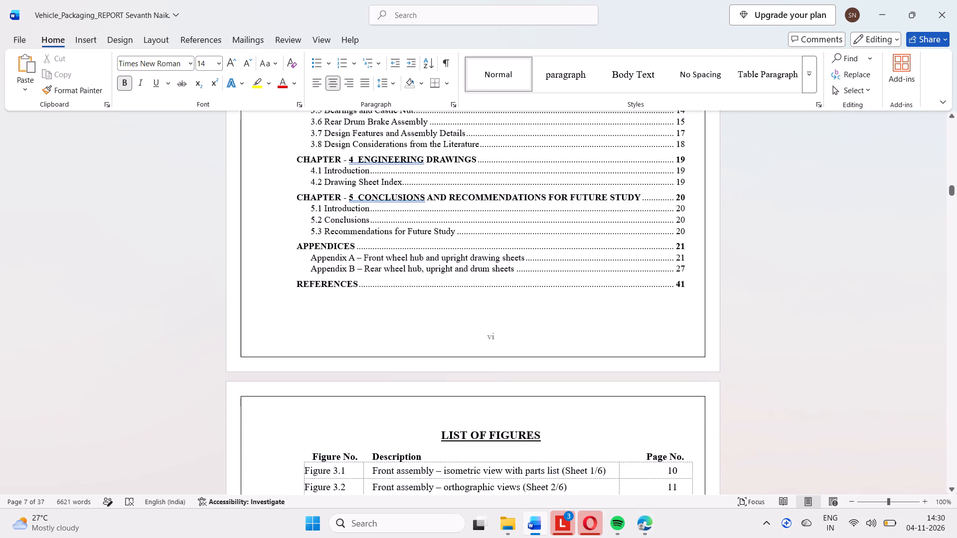
pyautogui.scroll(-2, 567, 199)
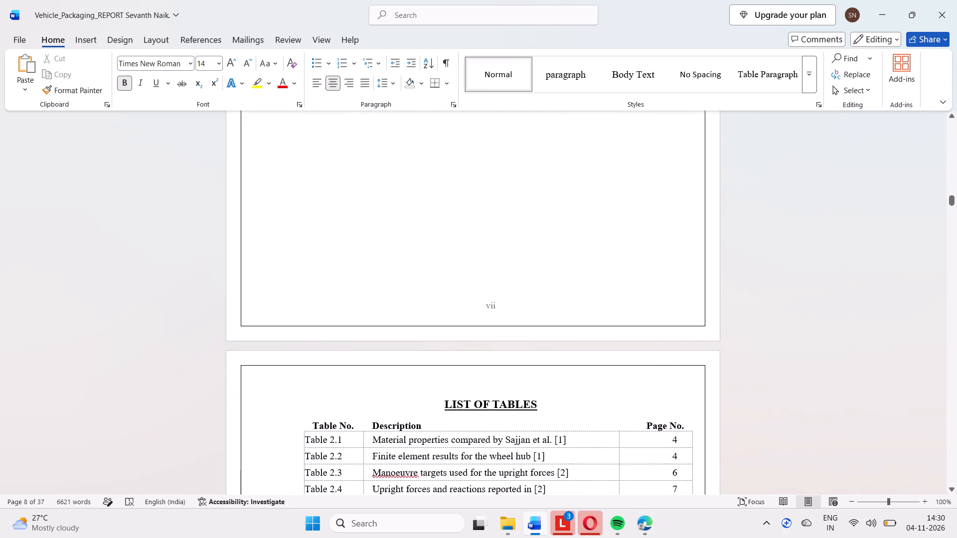
pyautogui.scroll(-1, 567, 199)
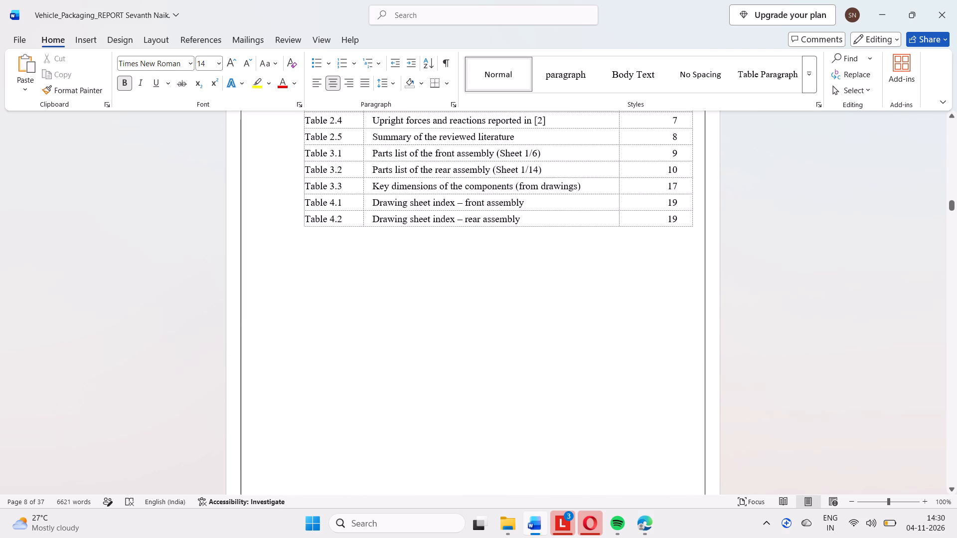
pyautogui.scroll(-2, 567, 199)
# In the Nomenclature symbols table, replace the dots and closing bracket in the M row so it ends "pitch in mm".
pyautogui.scroll(1, 567, 199)
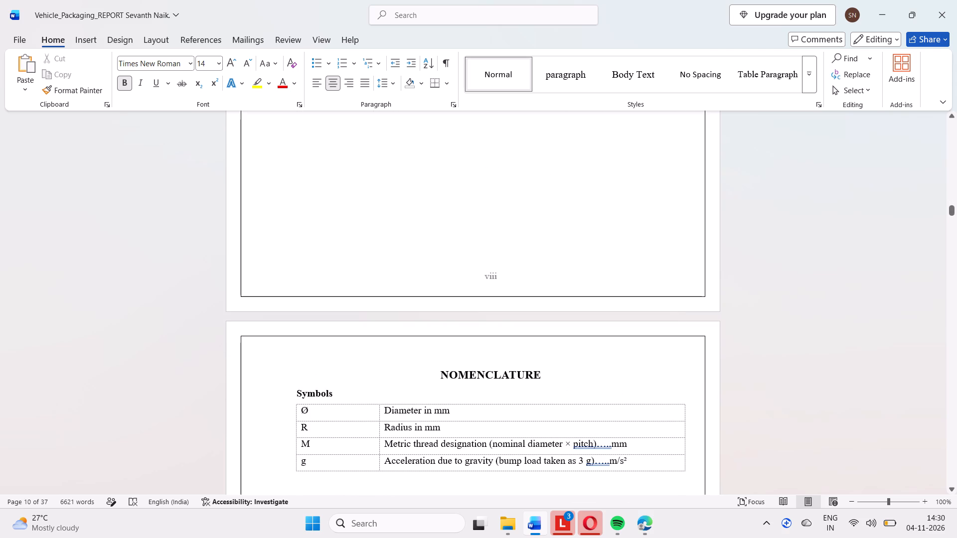
pyautogui.click(607, 445)
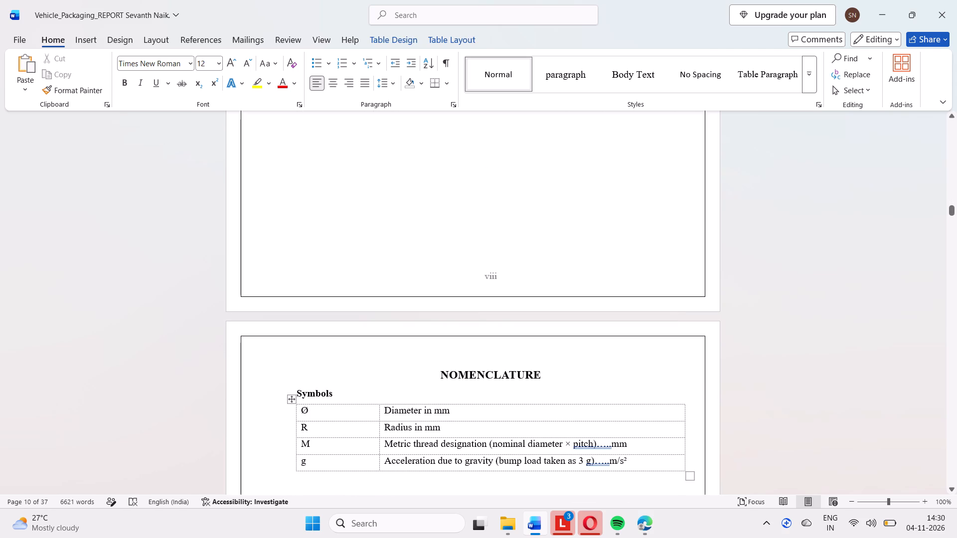
pyautogui.press('Right')
pyautogui.press('Right')
pyautogui.press('BackSpace')
pyautogui.press('BackSpace')
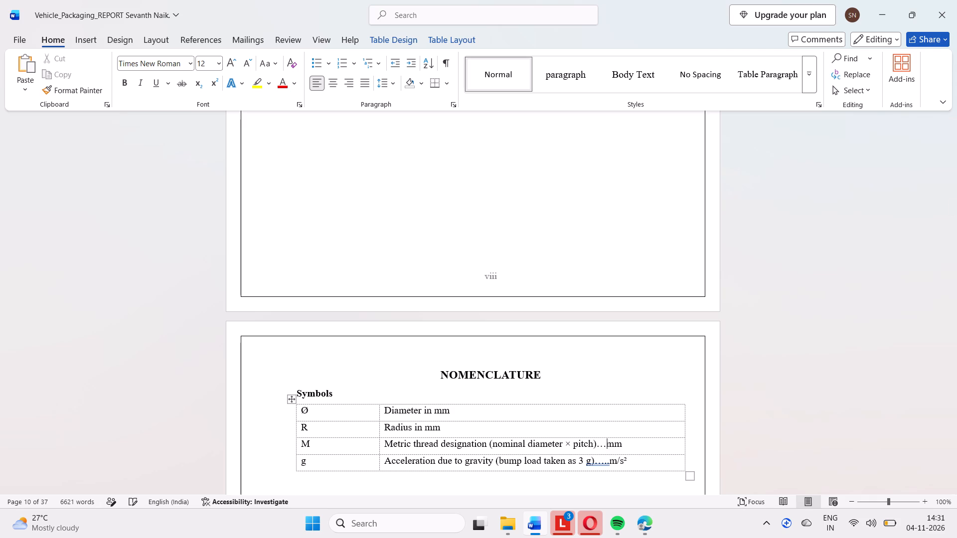
pyautogui.press('BackSpace')
pyautogui.press('BackSpace')
pyautogui.hotkey('ctrl', 'z')
pyautogui.press('BackSpace')
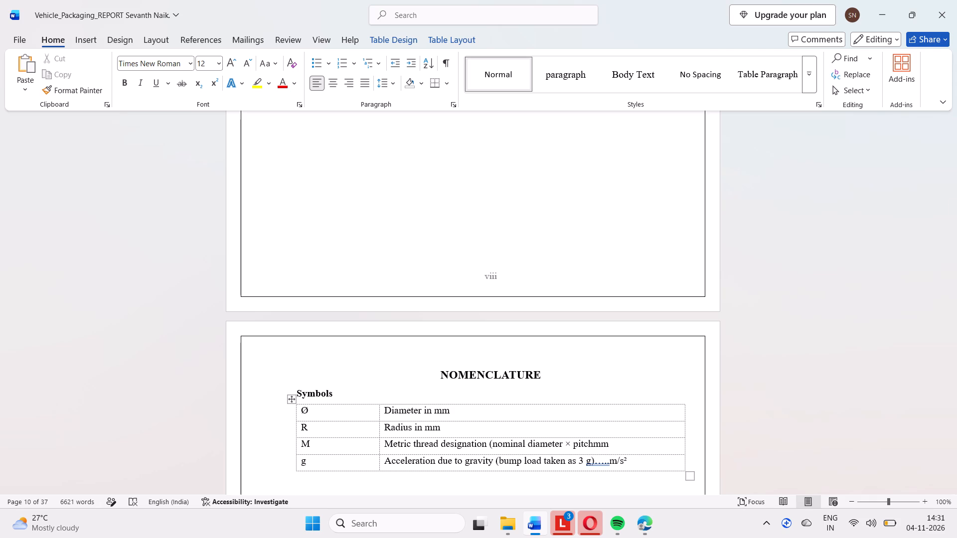
pyautogui.press('space')
pyautogui.write('in')
pyautogui.press('space')
pyautogui.click(630, 345)
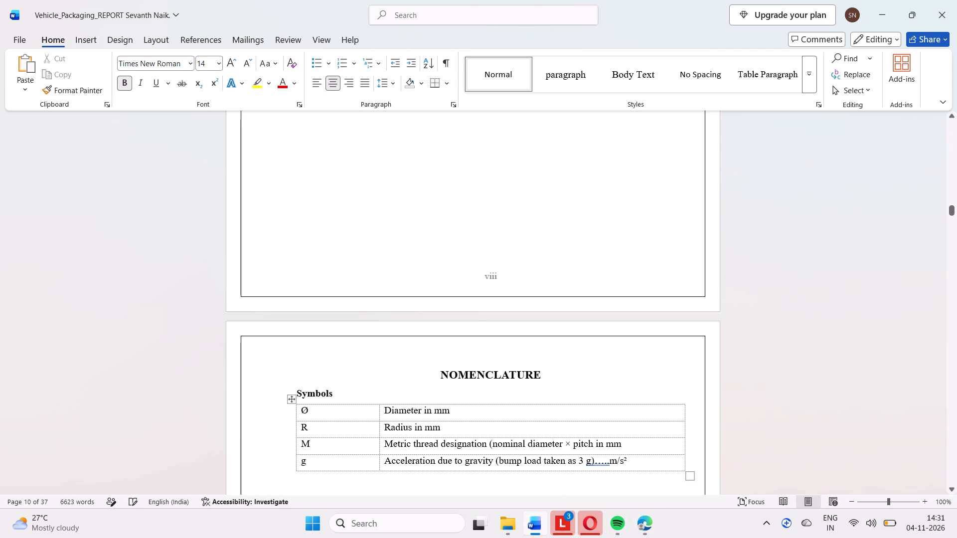
# In the Nomenclature symbols table, replace the dots and closing bracket in the g row so it ends "3 g in m/s²".
pyautogui.click(608, 459)
pyautogui.press('Right')
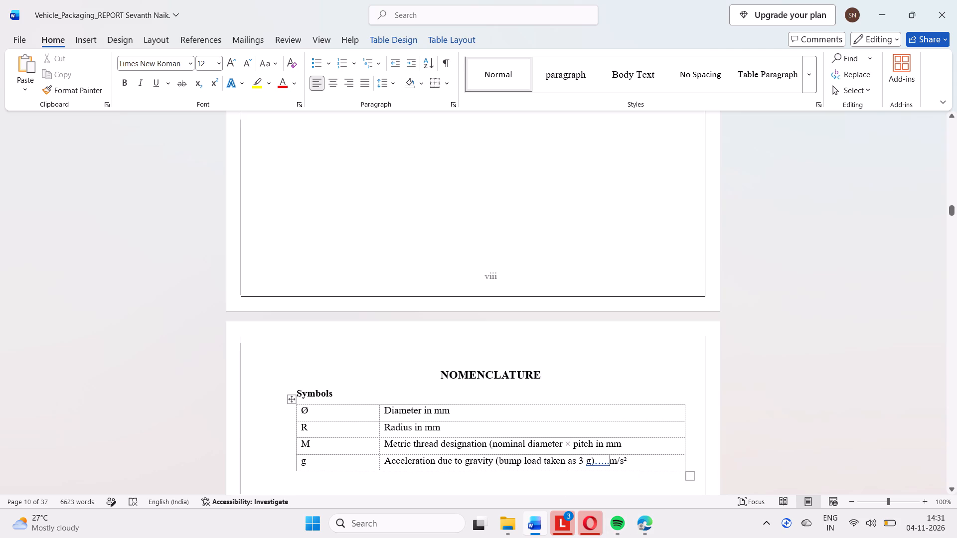
pyautogui.press('BackSpace')
pyautogui.press('BackSpace')
pyautogui.press('BackSpace')
pyautogui.press('BackSpace')
pyautogui.hotkey('ctrl', 'z')
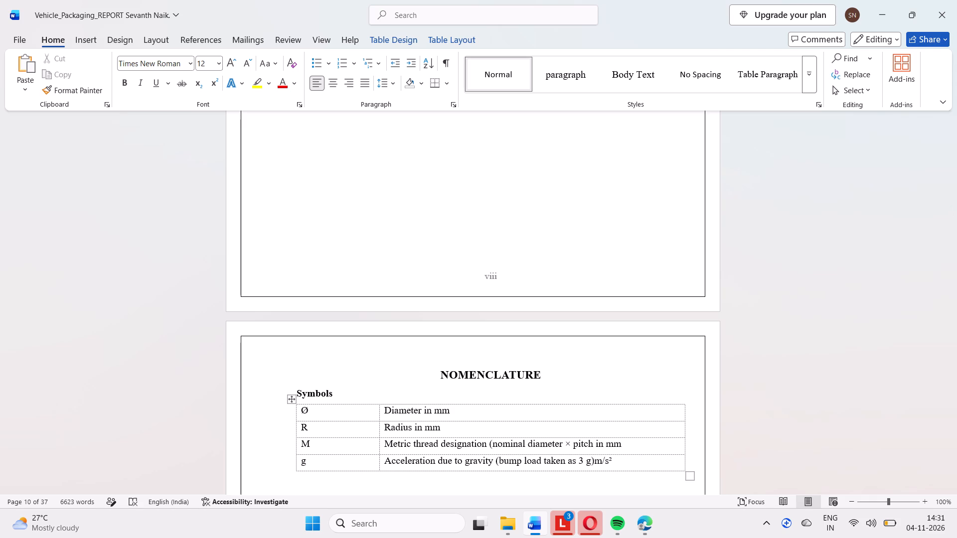
pyautogui.press('BackSpace')
pyautogui.press('space')
pyautogui.write('in')
pyautogui.press('space')
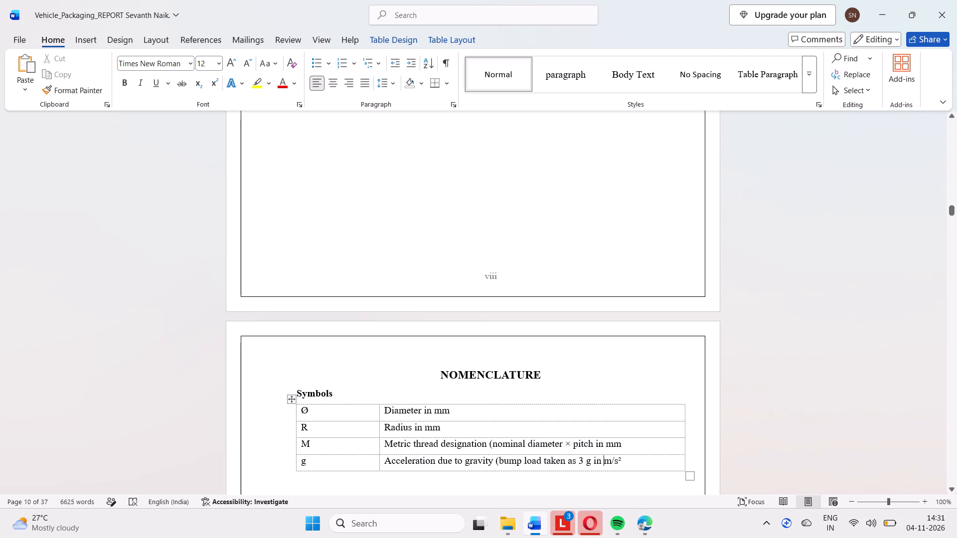
# Centre the two-line heading CHAPTER 2 LITERATURE REVIEW.
pyautogui.scroll(-3, 608, 482)
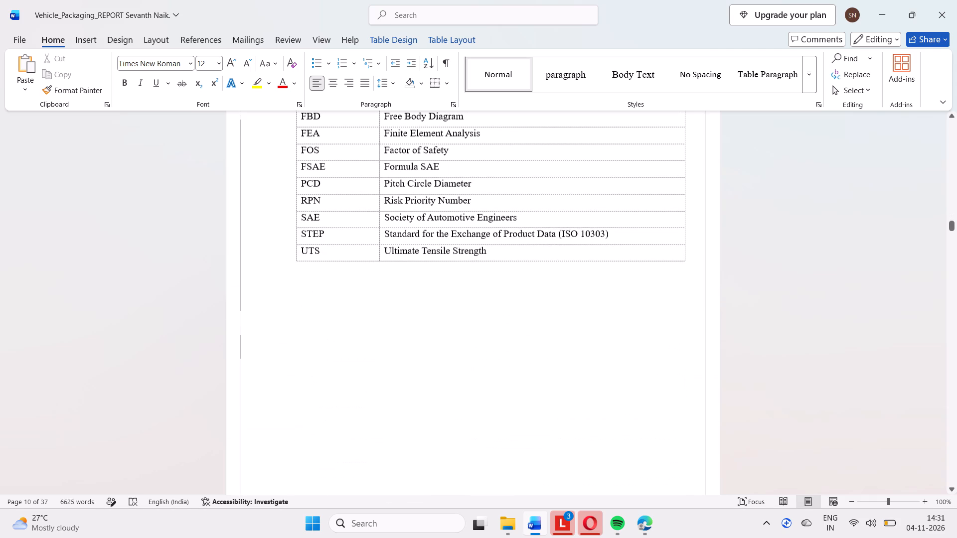
pyautogui.scroll(-1, 608, 482)
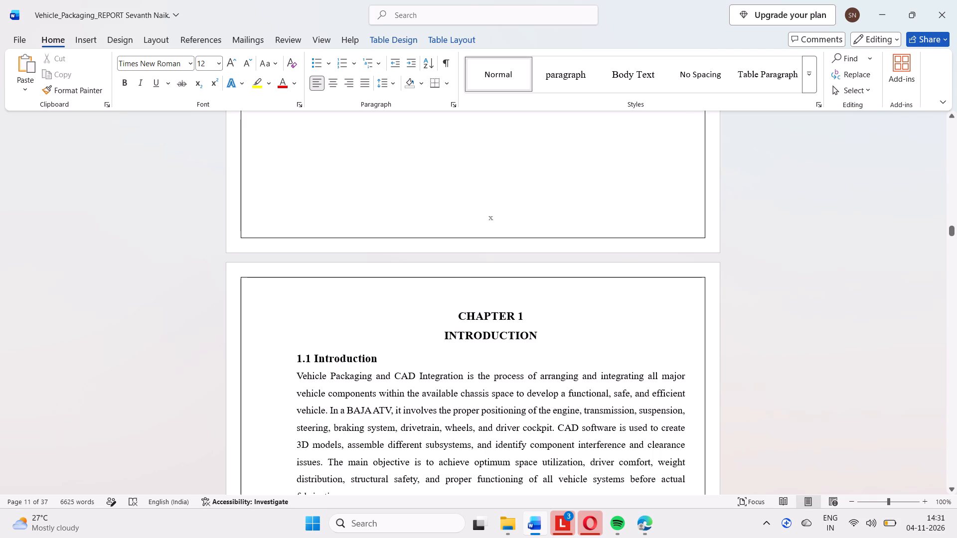
pyautogui.scroll(-3, 608, 482)
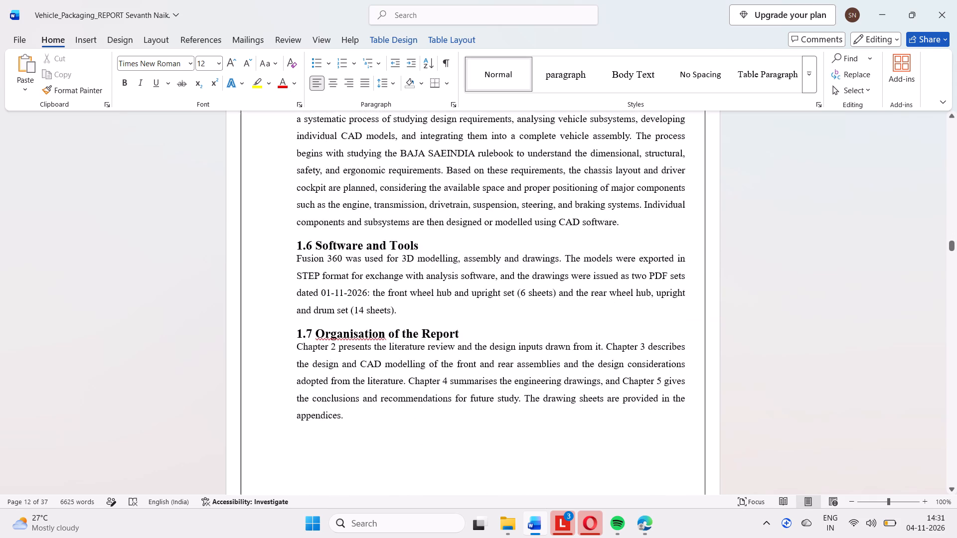
pyautogui.scroll(-1, 608, 482)
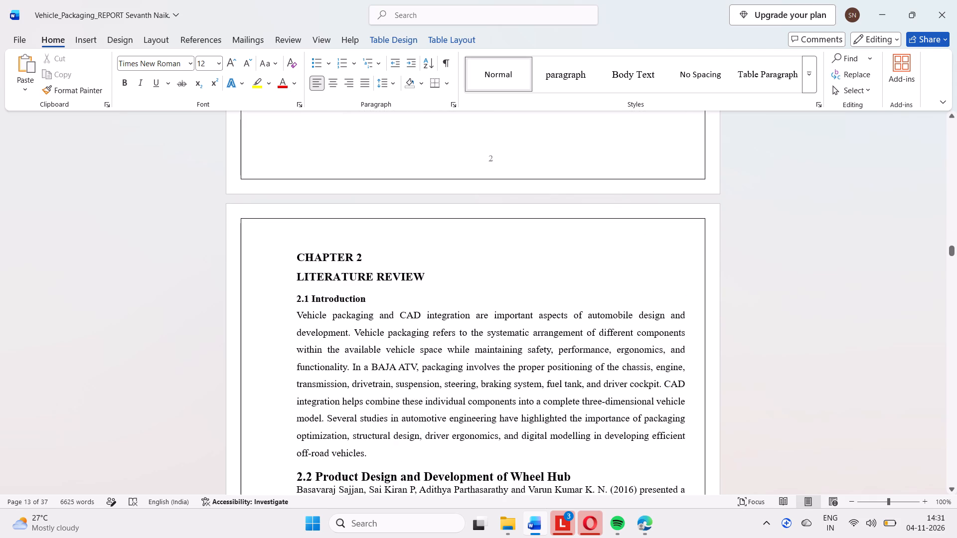
pyautogui.moveTo(296, 254); pyautogui.dragTo(424, 281)
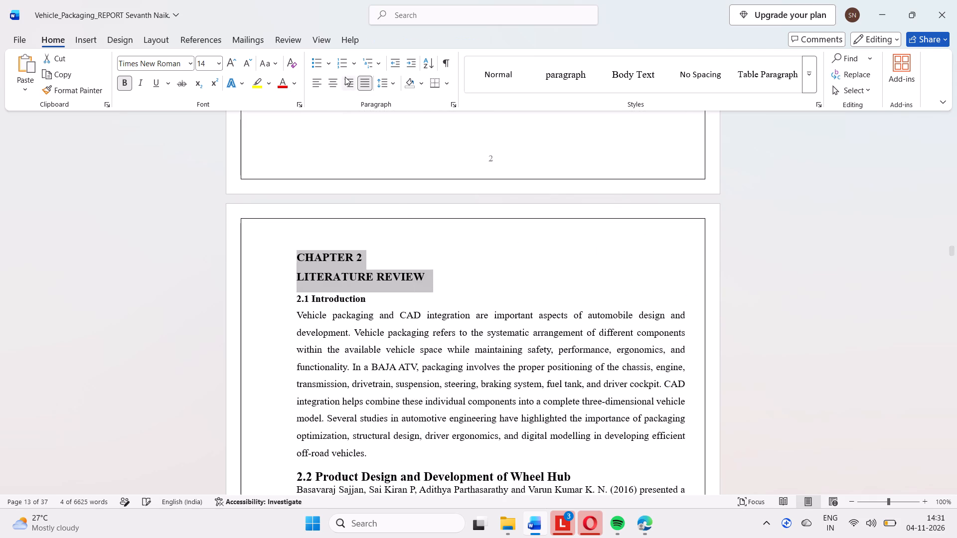
pyautogui.click(337, 81)
pyautogui.click(407, 225)
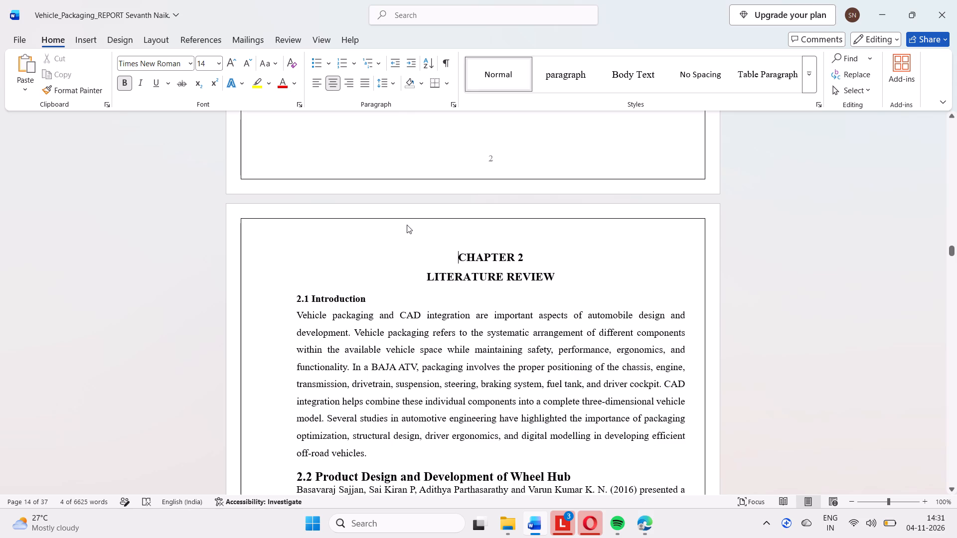
# Centre the two-line heading CHAPTER 3 DESIGN AND CAD MODELLING.
pyautogui.scroll(-3, 407, 224)
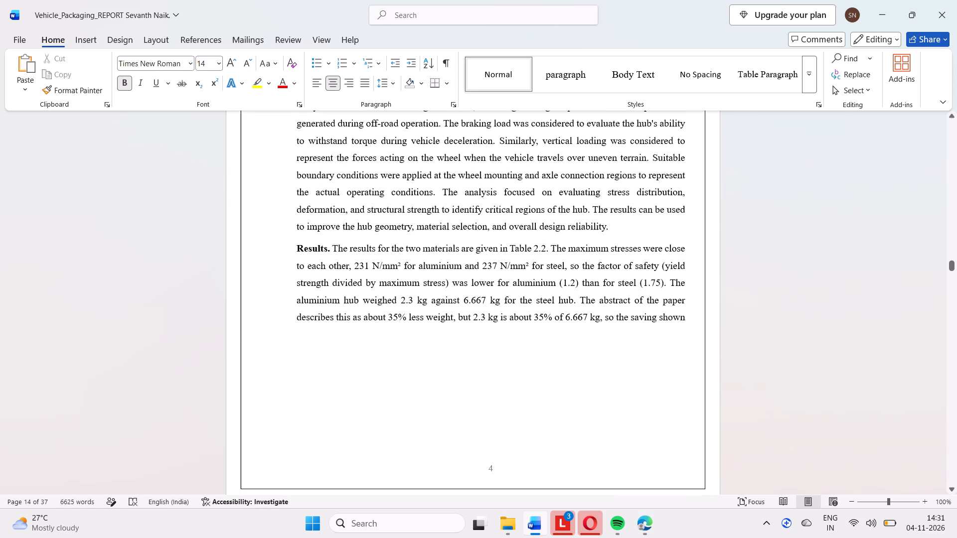
pyautogui.scroll(-7, 407, 224)
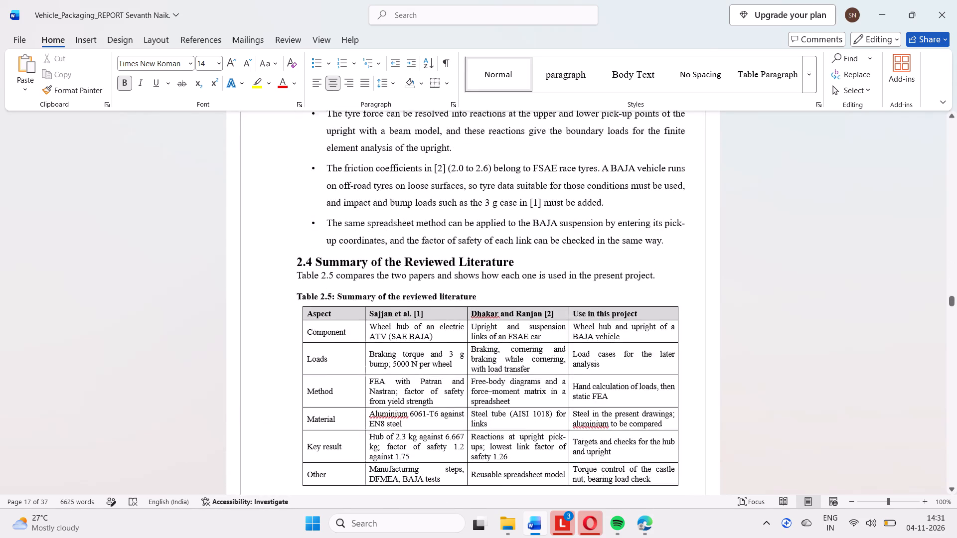
pyautogui.scroll(-2, 407, 224)
pyautogui.scroll(1, 346, 186)
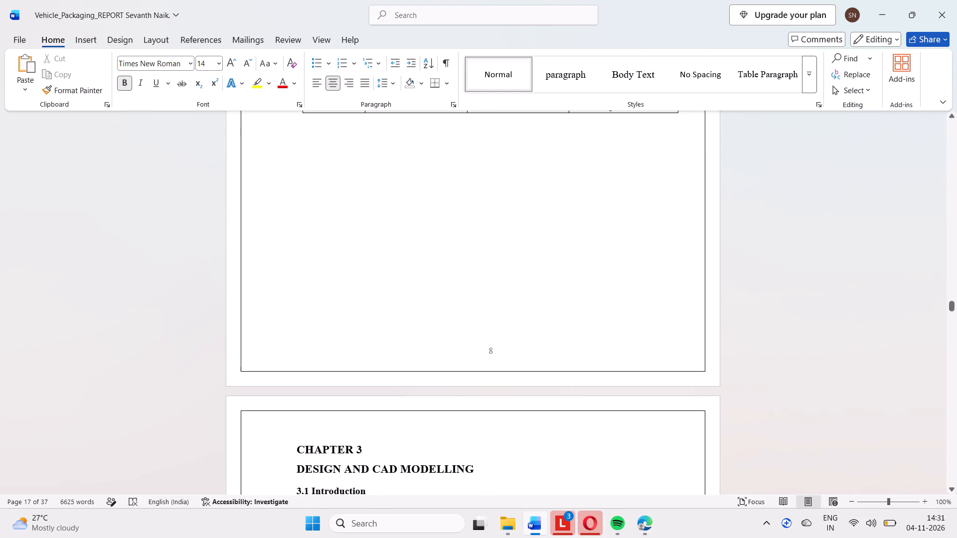
pyautogui.moveTo(294, 440); pyautogui.dragTo(458, 470)
pyautogui.click(332, 85)
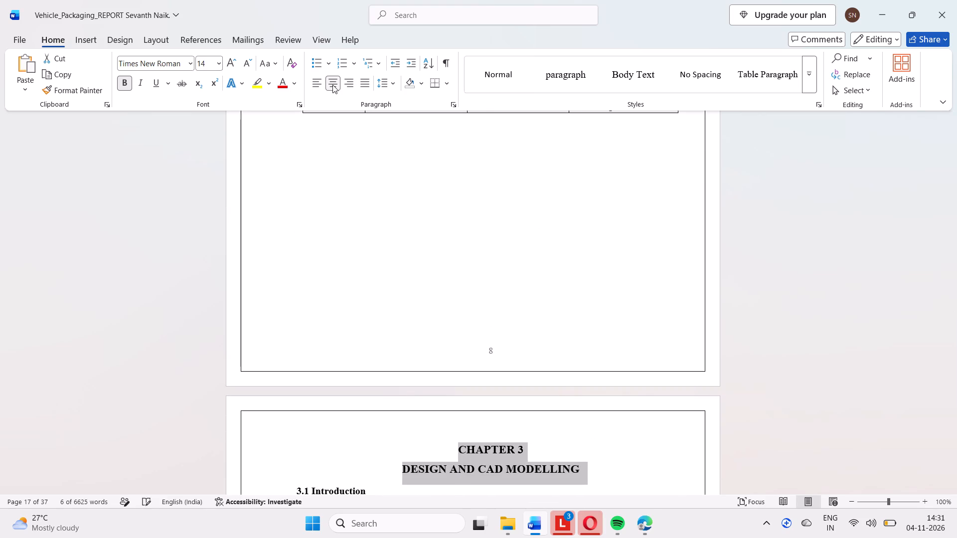
pyautogui.click(404, 449)
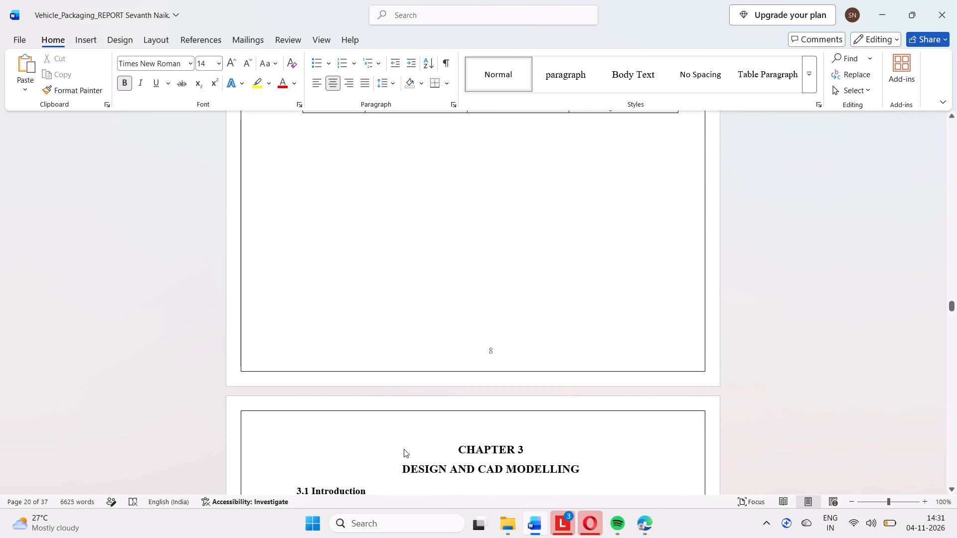
# Centre the two-line heading CHAPTER 4 ENGINEERING DRAWINGS.
pyautogui.scroll(-3, 404, 449)
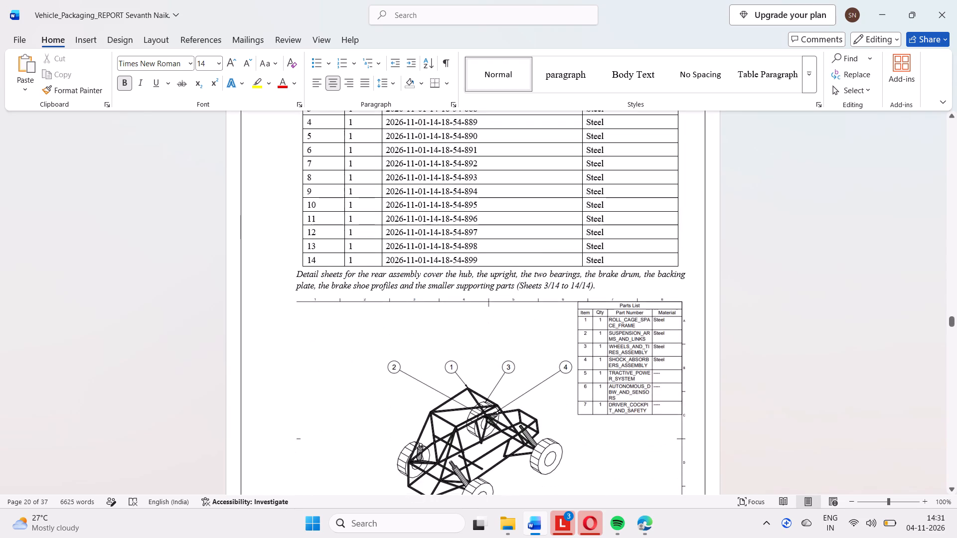
pyautogui.scroll(-3, 404, 449)
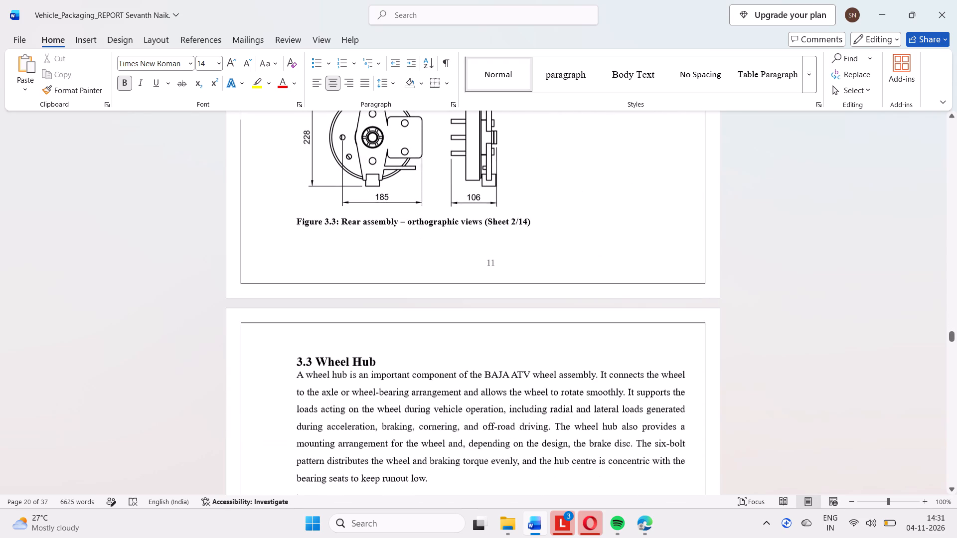
pyautogui.scroll(-3, 404, 449)
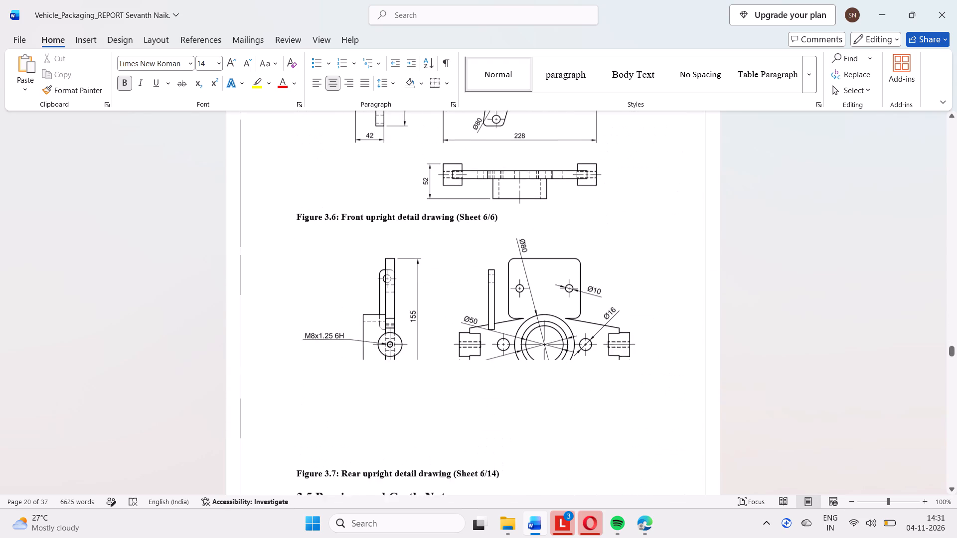
pyautogui.scroll(-3, 404, 449)
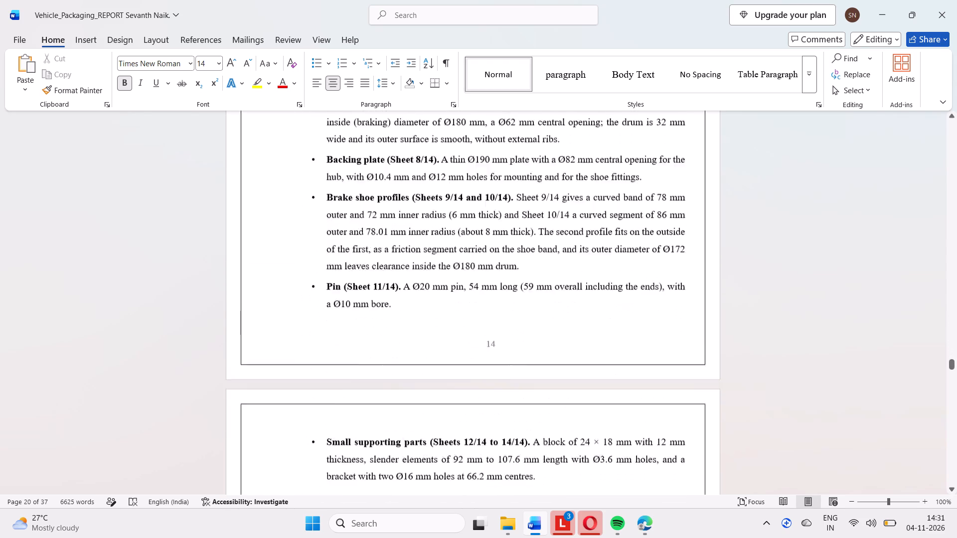
pyautogui.scroll(-3, 404, 449)
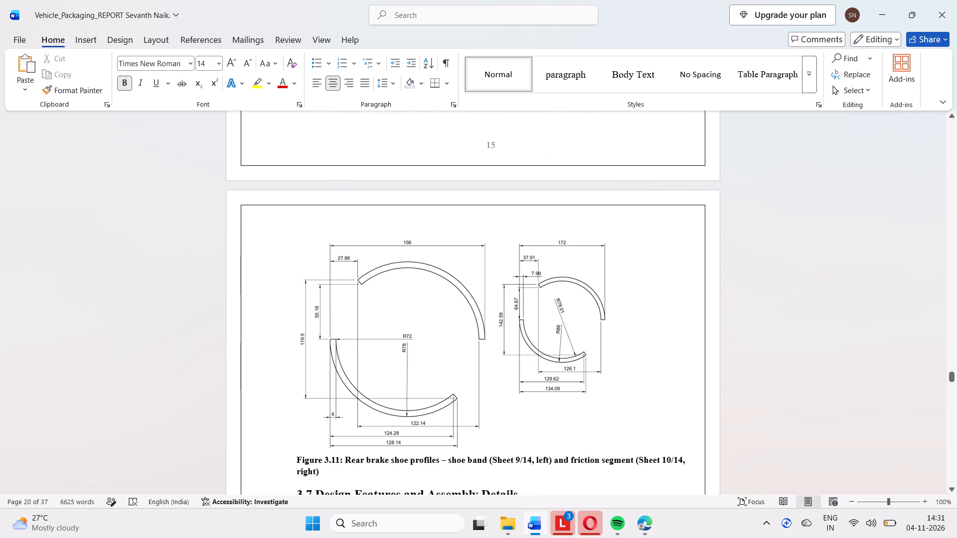
pyautogui.scroll(-3, 404, 449)
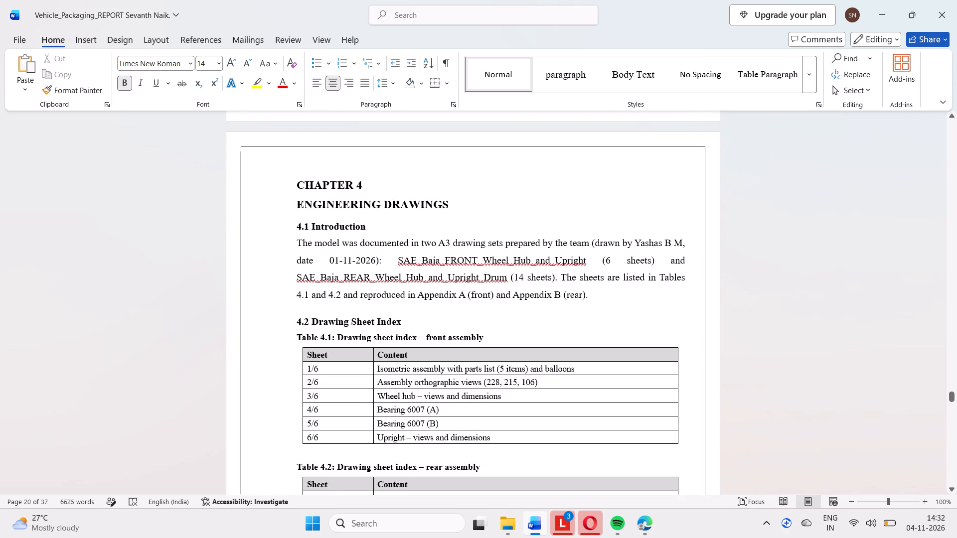
pyautogui.moveTo(297, 181); pyautogui.dragTo(427, 211)
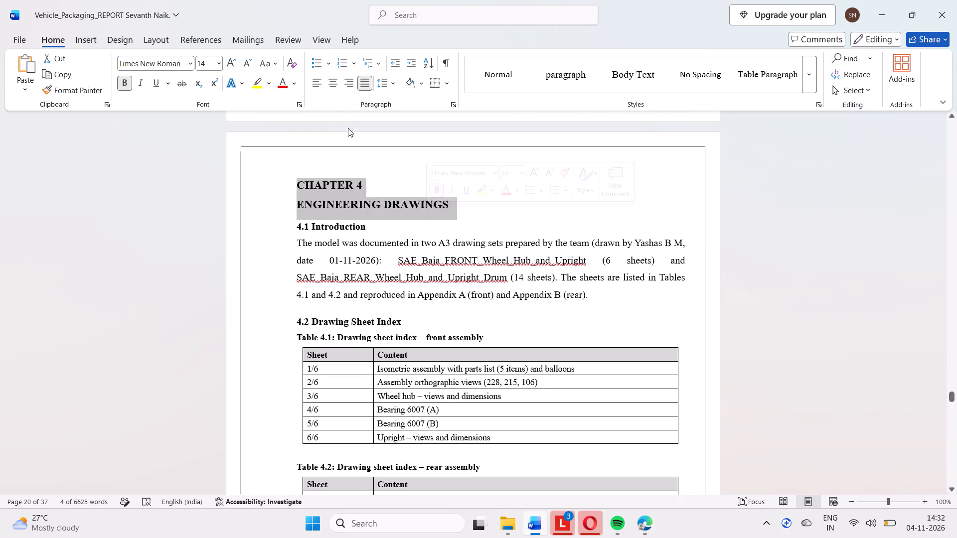
pyautogui.click(338, 84)
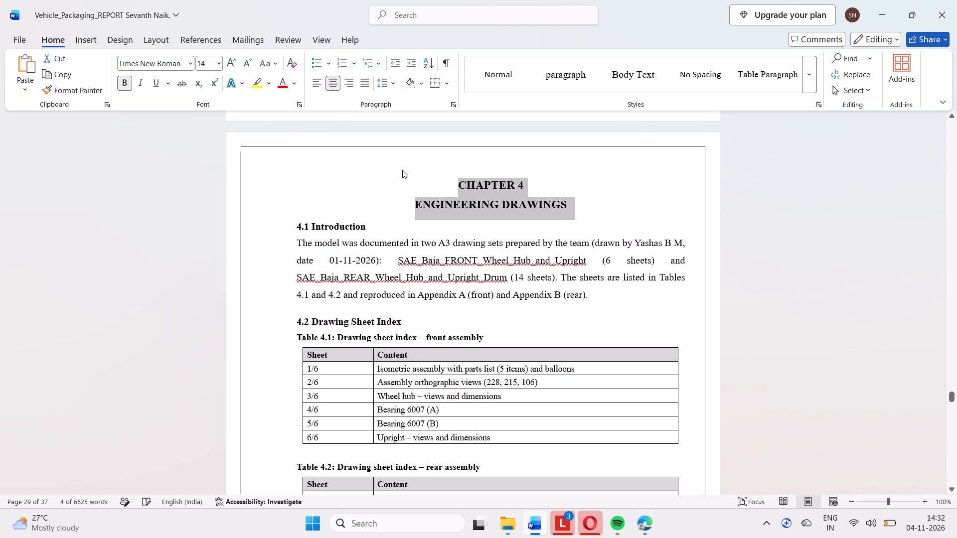
pyautogui.click(395, 174)
# Centre the two-line heading CHAPTER 5 CONCLUSIONS AND RECOMMENDATIONS FOR FUTURE STUDY.
pyautogui.scroll(-1, 395, 174)
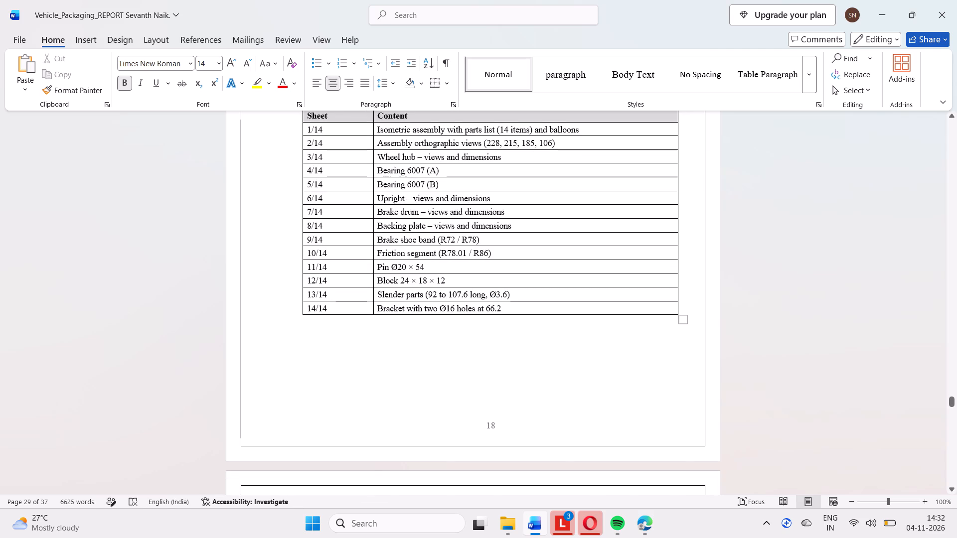
pyautogui.scroll(-1, 395, 174)
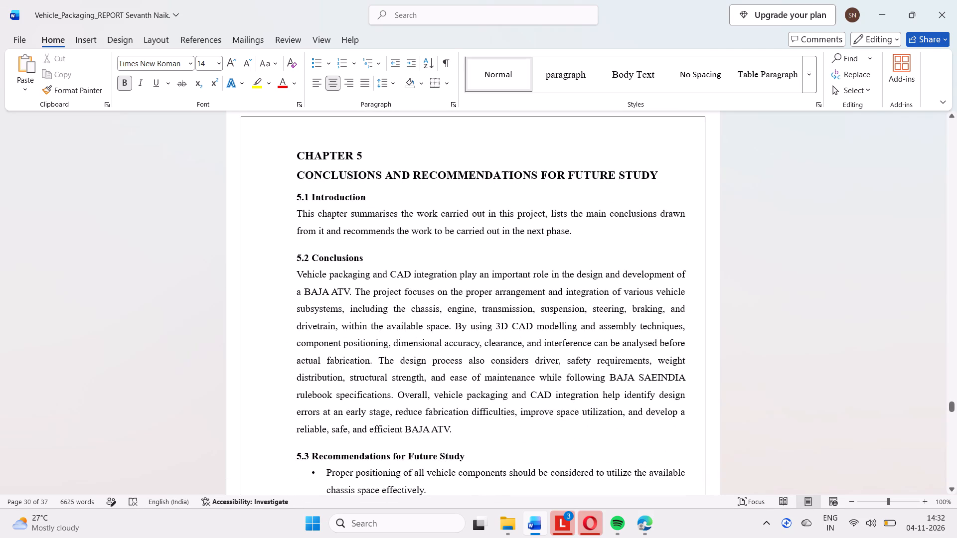
pyautogui.moveTo(297, 154); pyautogui.dragTo(577, 178)
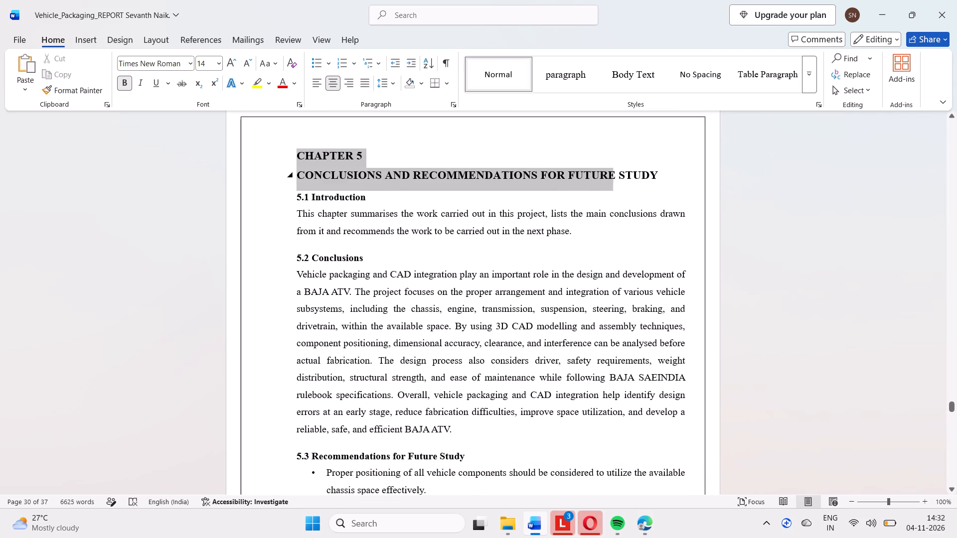
pyautogui.moveTo(577, 178); pyautogui.dragTo(648, 176)
pyautogui.click(334, 84)
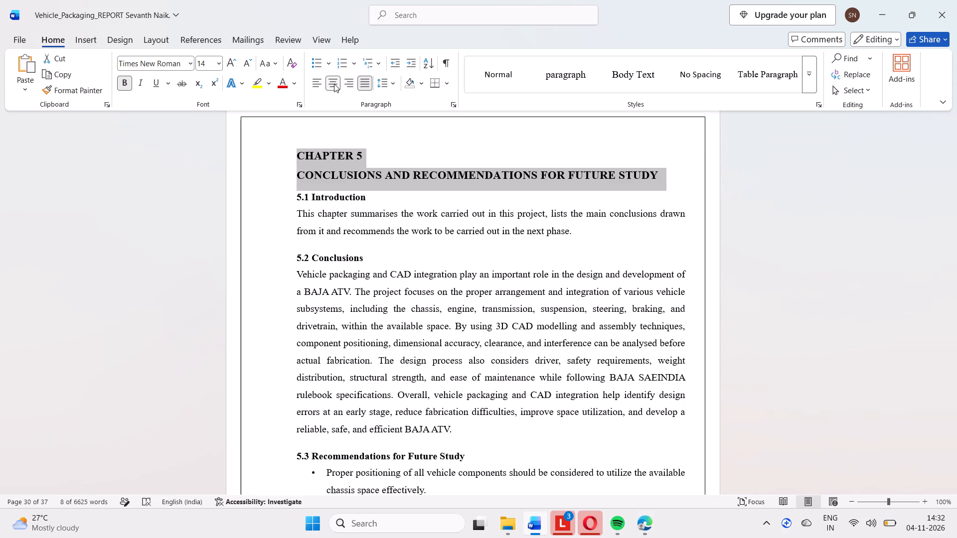
pyautogui.click(366, 133)
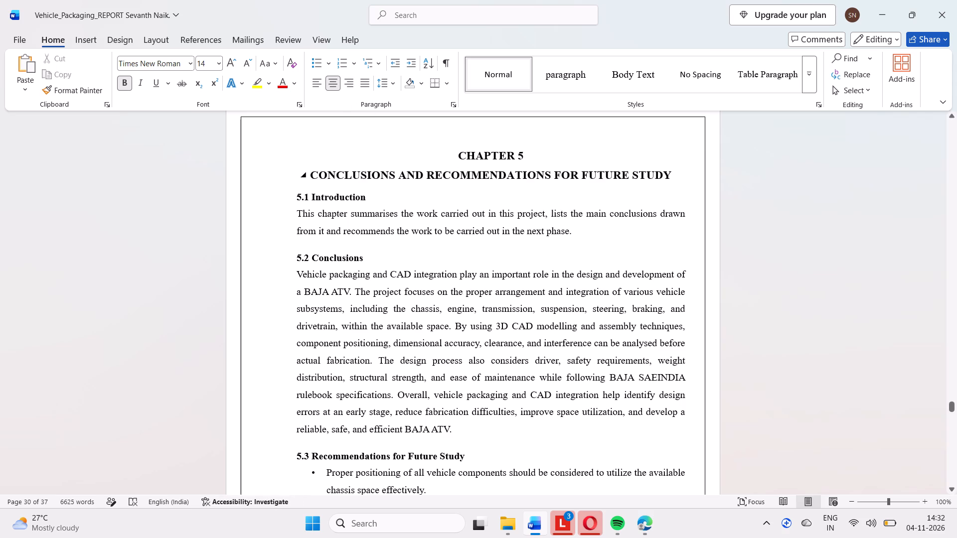
# Review the appendix drawing sheets and their figure captions through to the References page, and look back over the front assembly drawings.
pyautogui.scroll(-2, 389, 172)
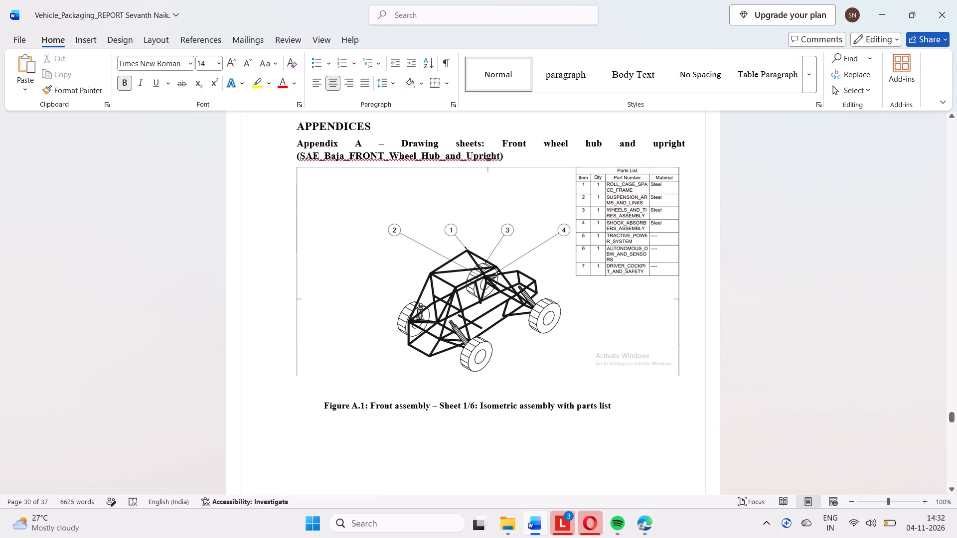
pyautogui.scroll(-4, 389, 176)
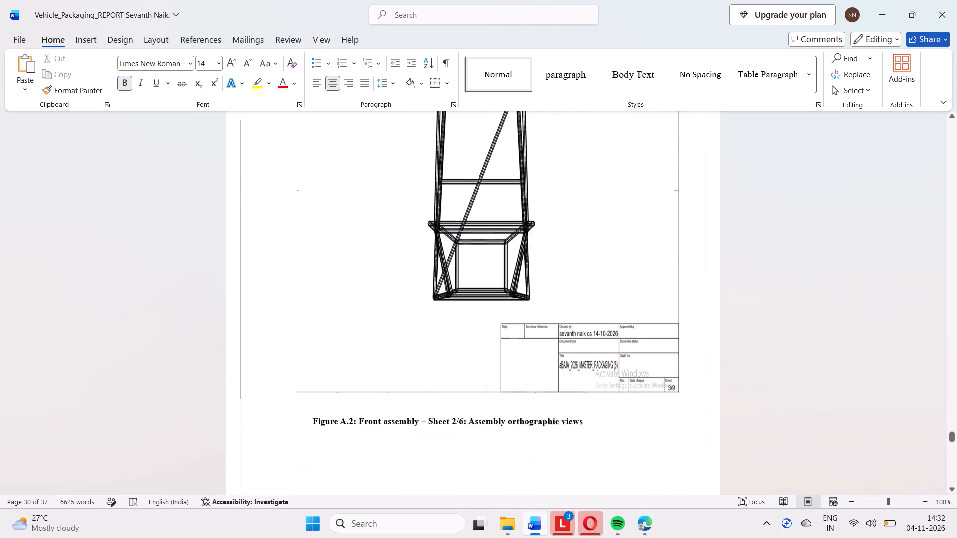
pyautogui.scroll(-3, 389, 176)
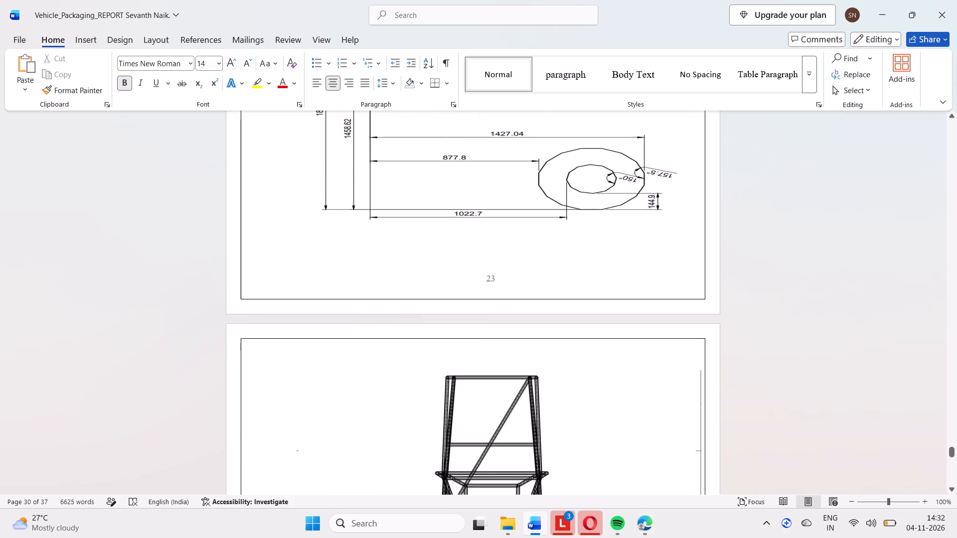
pyautogui.scroll(-4, 389, 176)
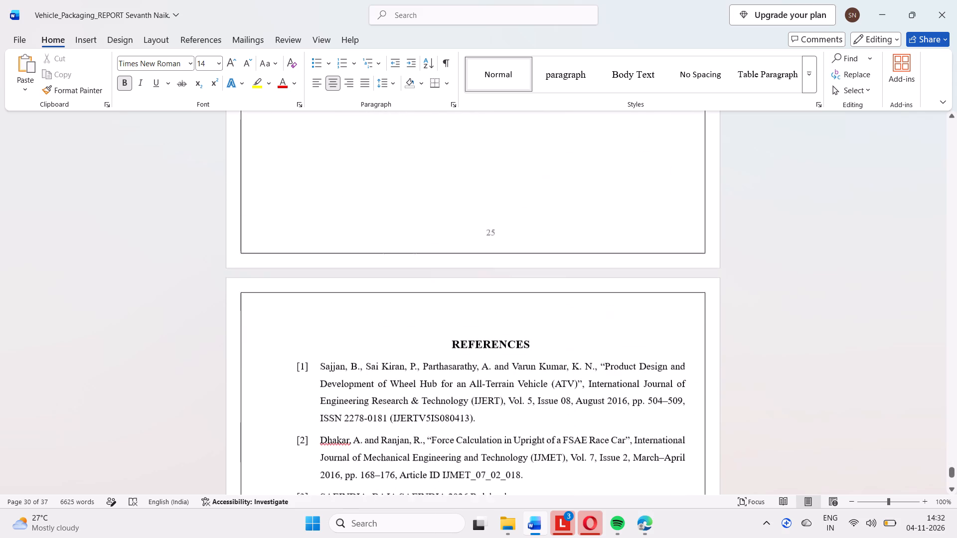
pyautogui.scroll(-2, 389, 176)
pyautogui.scroll(2, 389, 176)
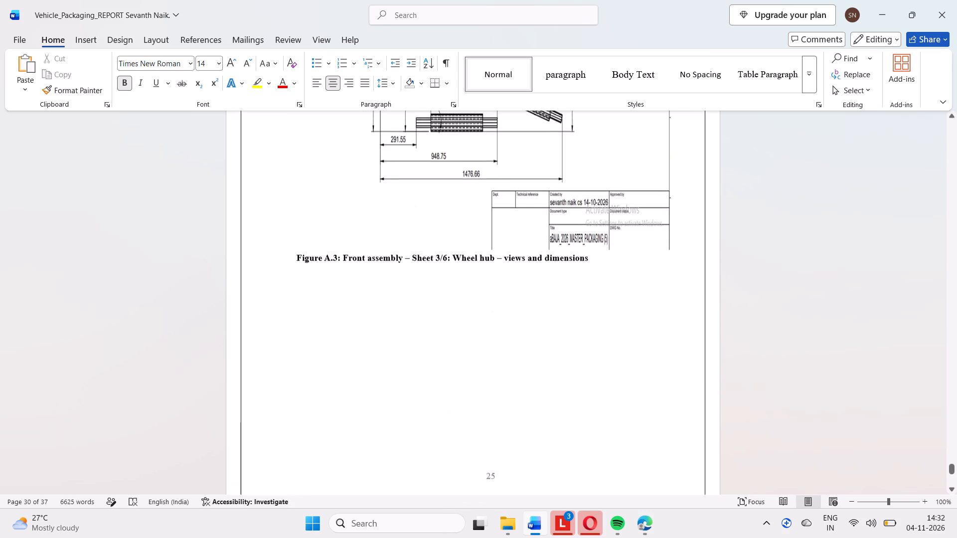
pyautogui.scroll(6, 390, 191)
pyautogui.scroll(2, 424, 243)
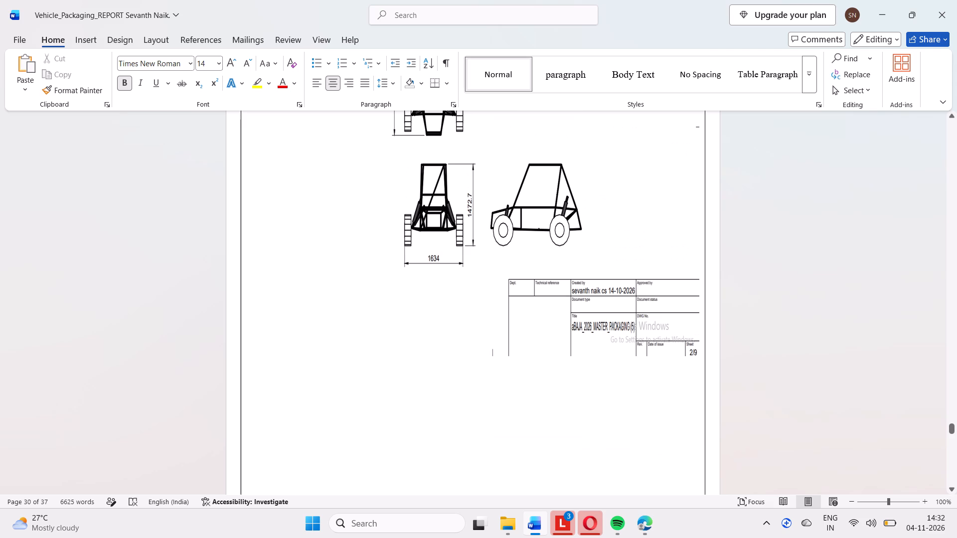
# Look back through the report from the appendix drawings to the CHAPTER 1 INTRODUCTION page, checking headings, tables and figures.
pyautogui.scroll(3, 440, 281)
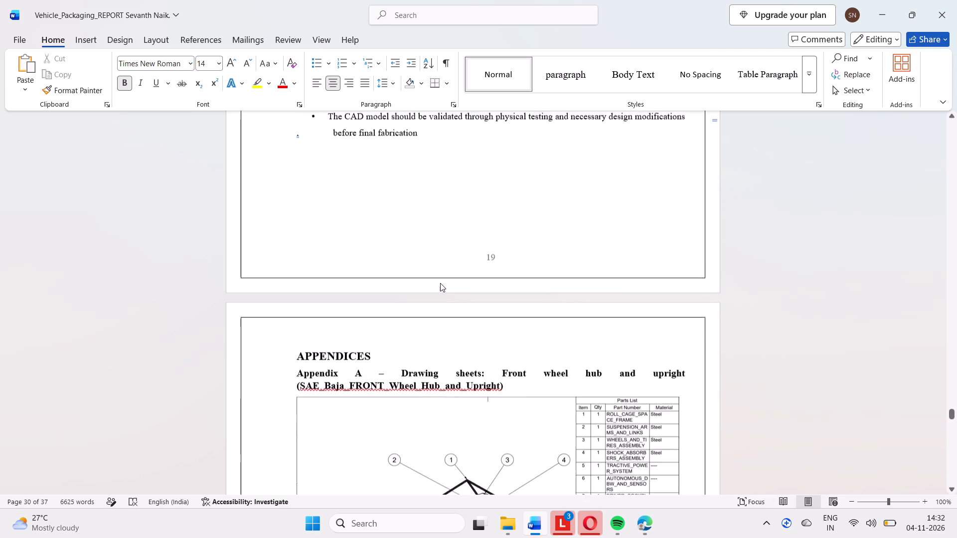
pyautogui.scroll(5, 440, 283)
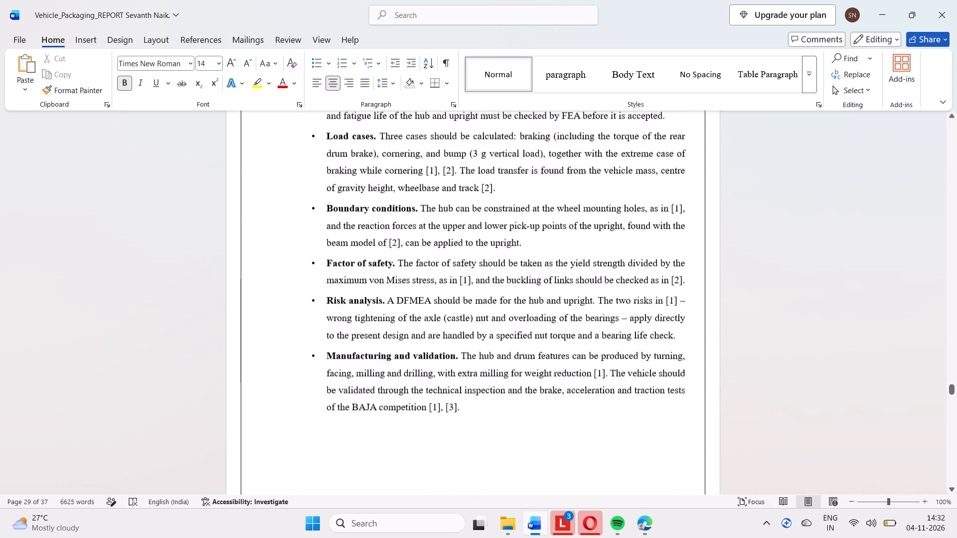
pyautogui.scroll(1, 443, 285)
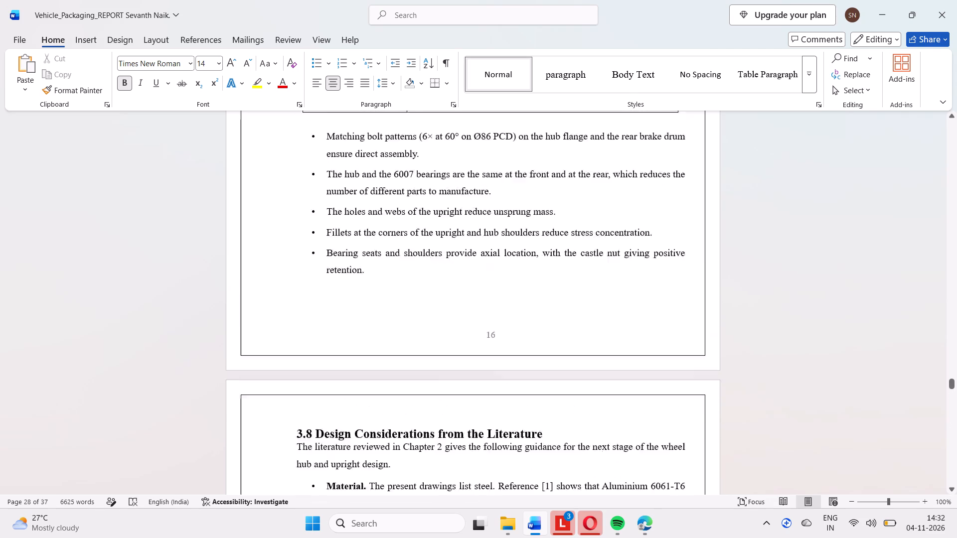
pyautogui.scroll(5, 443, 285)
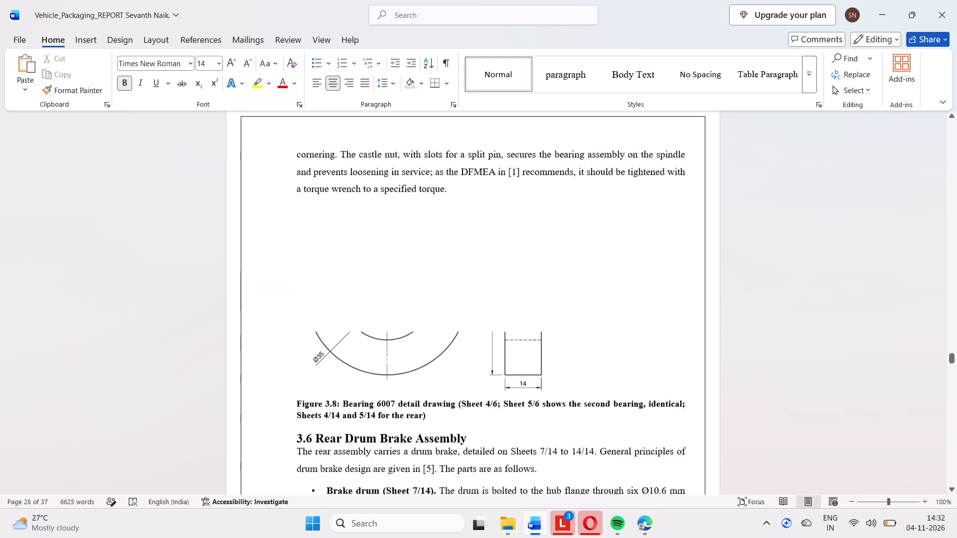
pyautogui.scroll(10, 443, 284)
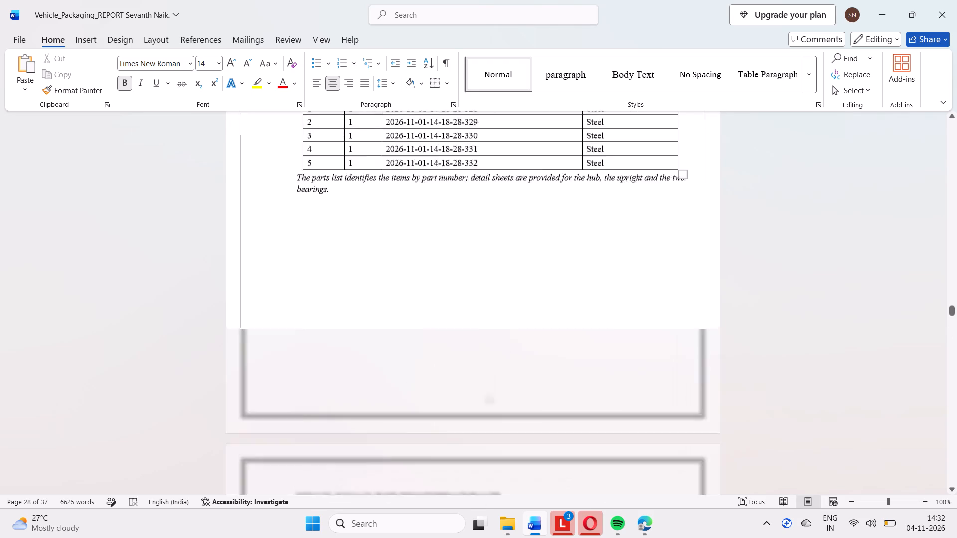
pyautogui.scroll(4, 443, 284)
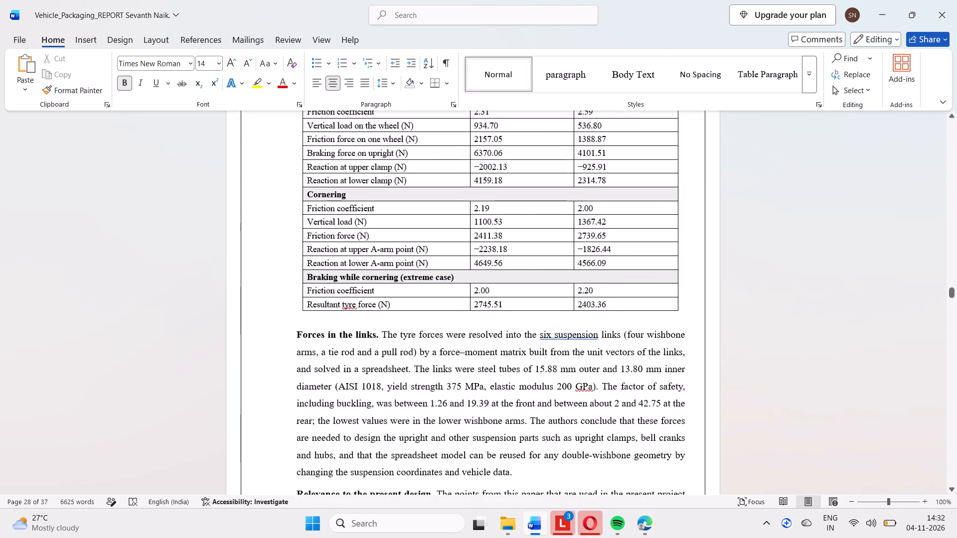
pyautogui.scroll(5, 443, 284)
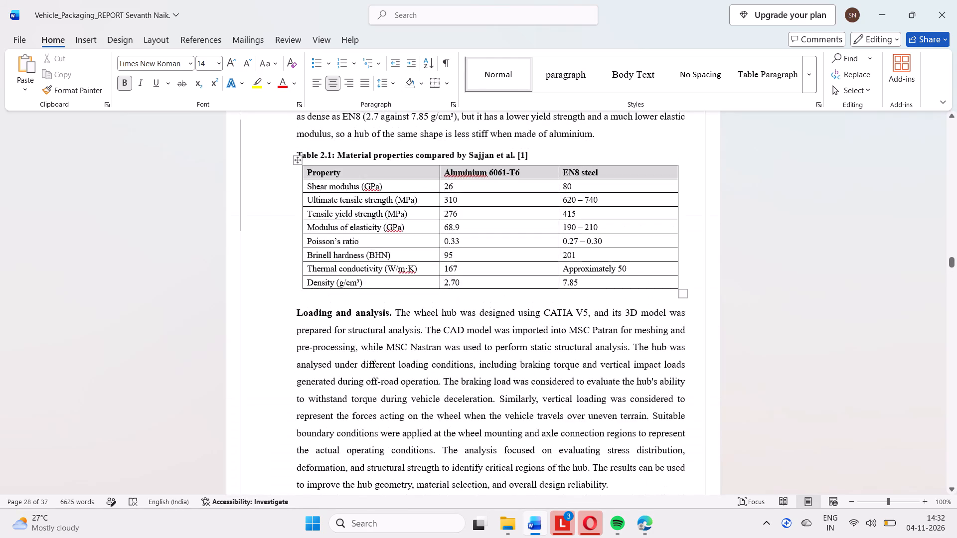
pyautogui.scroll(4, 443, 284)
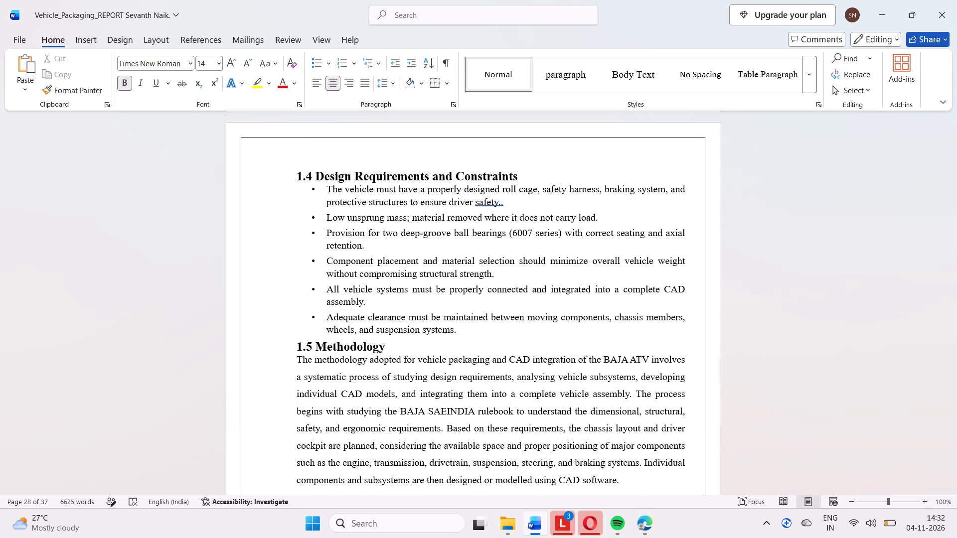
pyautogui.scroll(2, 445, 351)
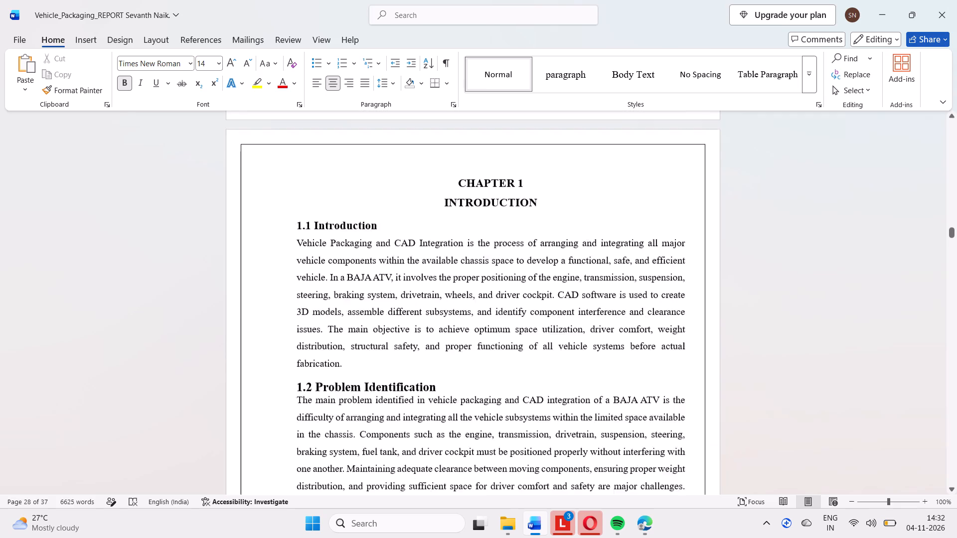
pyautogui.scroll(1, 447, 351)
# Review Chapters 1 to 5 in order, checking the chapter headings, body text, tables and figure captions.
pyautogui.scroll(-2, 449, 352)
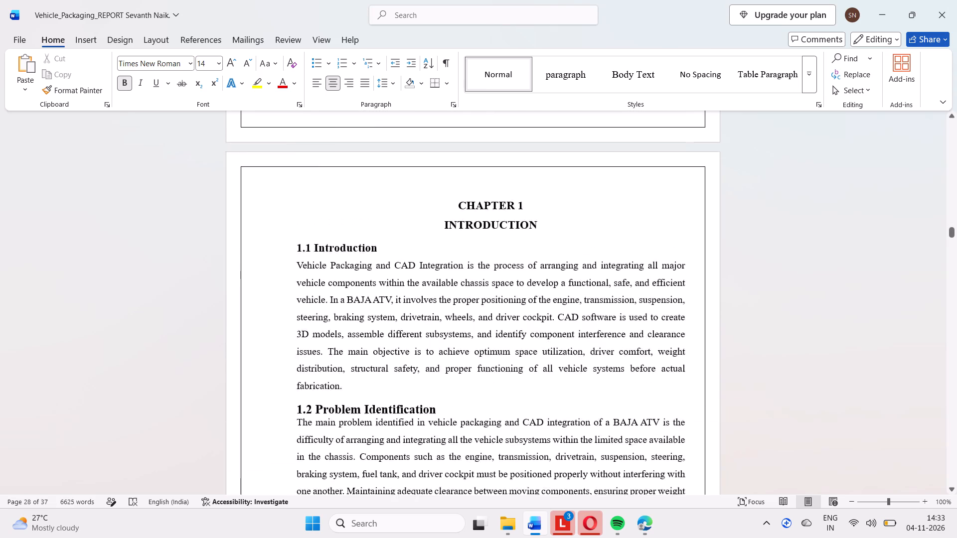
pyautogui.scroll(-3, 449, 352)
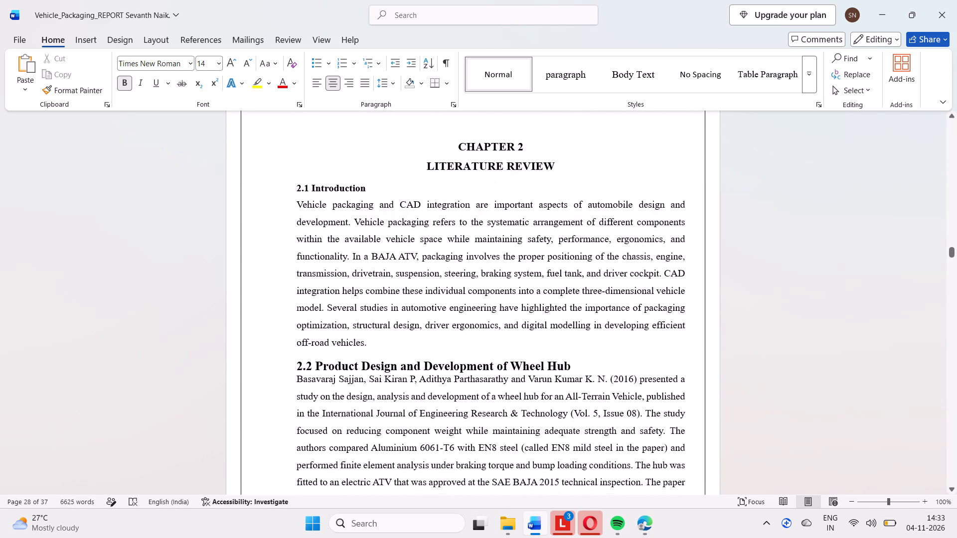
pyautogui.scroll(-5, 449, 352)
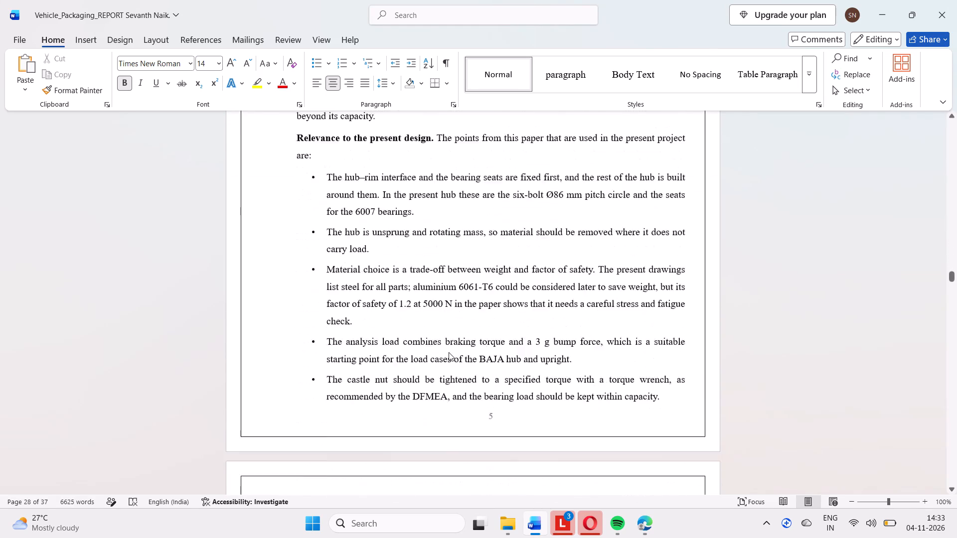
pyautogui.scroll(-4, 449, 352)
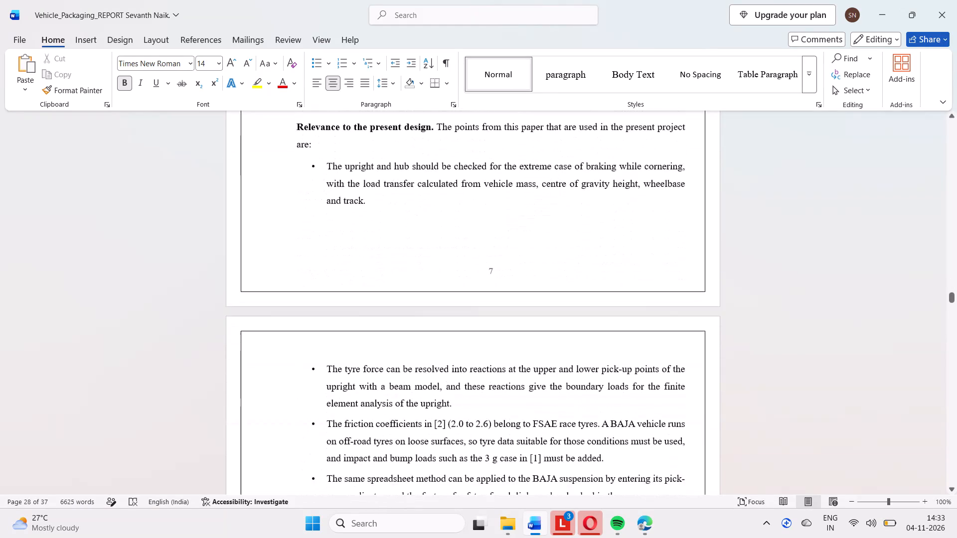
pyautogui.scroll(-4, 449, 353)
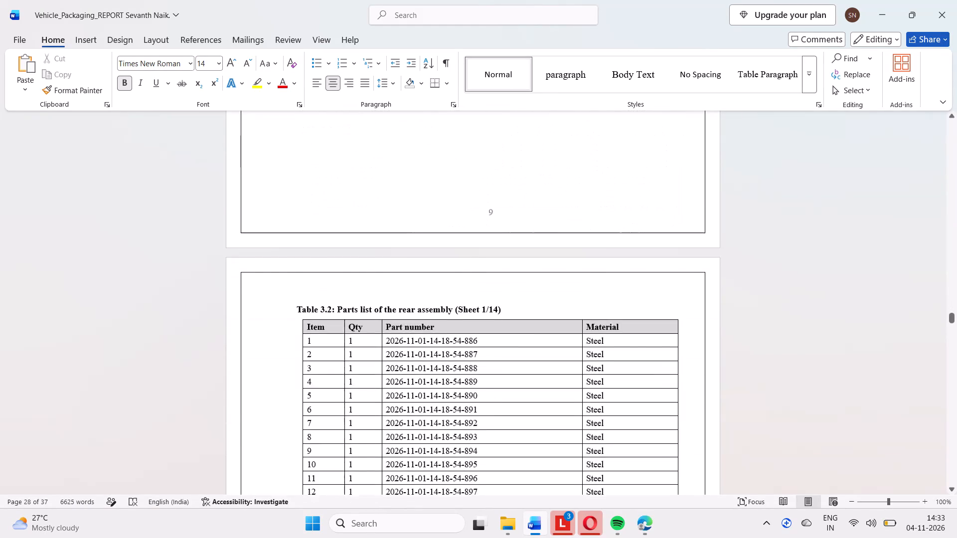
pyautogui.scroll(-5, 449, 353)
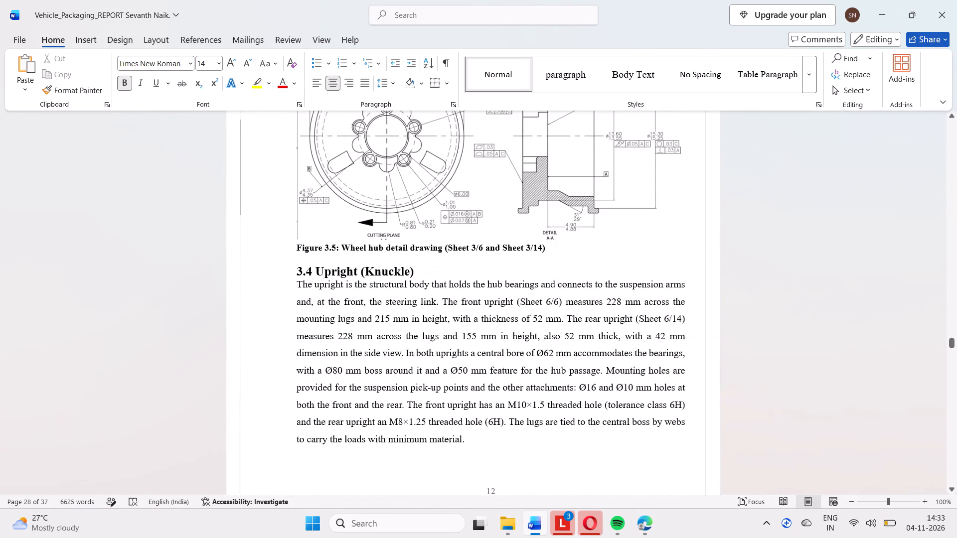
pyautogui.scroll(-4, 449, 353)
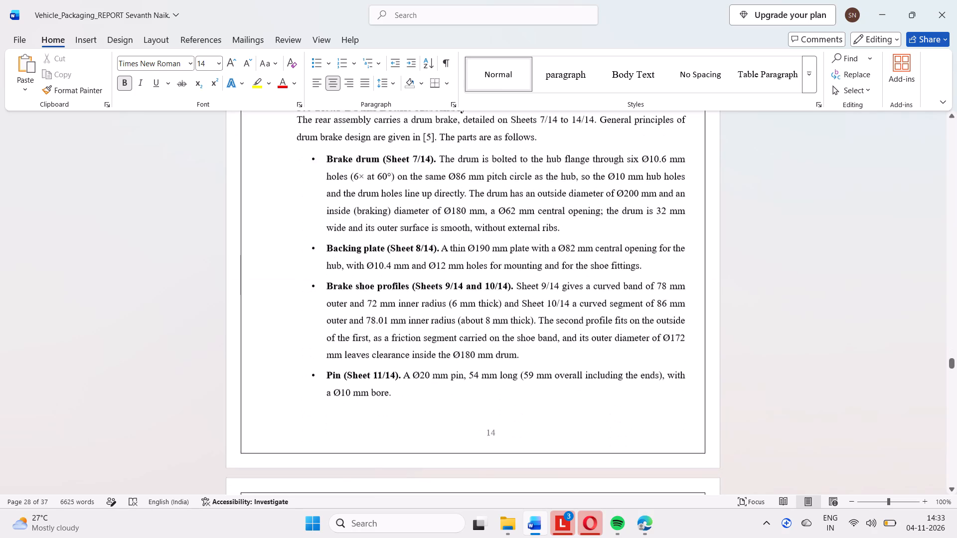
pyautogui.scroll(-4, 449, 353)
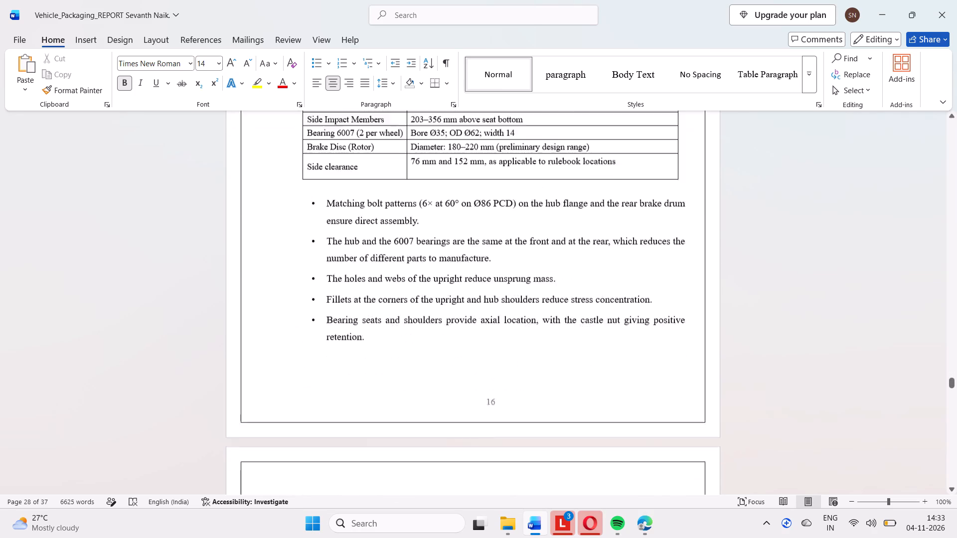
pyautogui.scroll(-5, 450, 354)
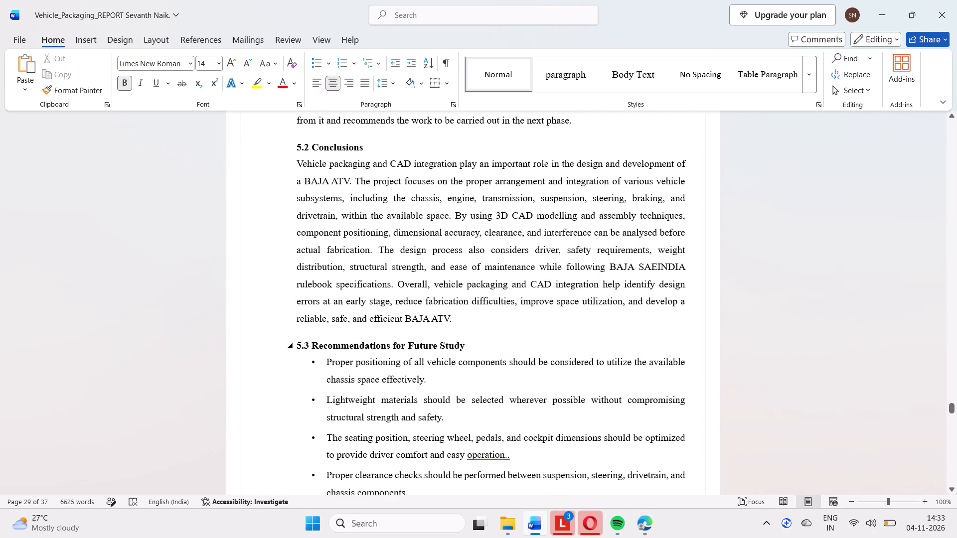
# Examine the recommendations, the appendix drawing sheets with their captions, and the References page.
pyautogui.scroll(-4, 472, 356)
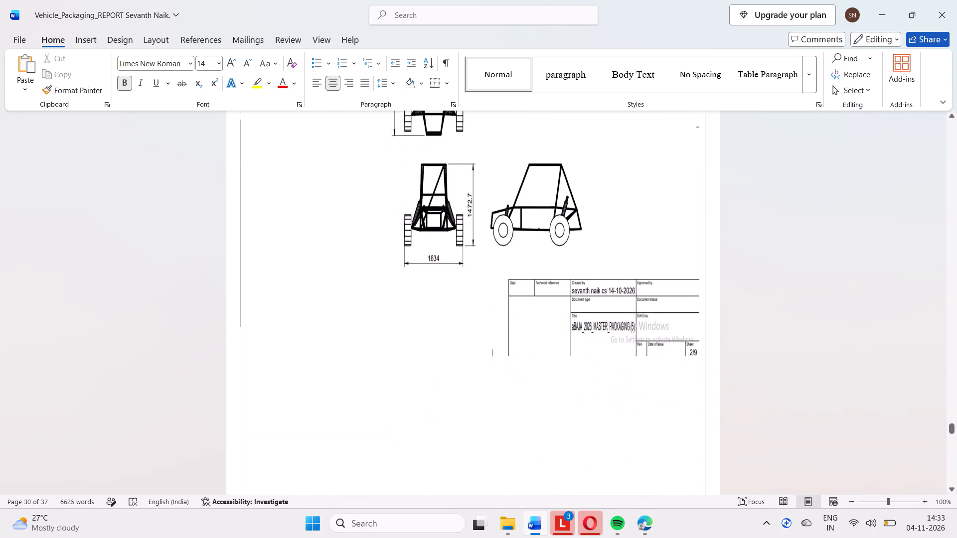
pyautogui.scroll(-3, 472, 356)
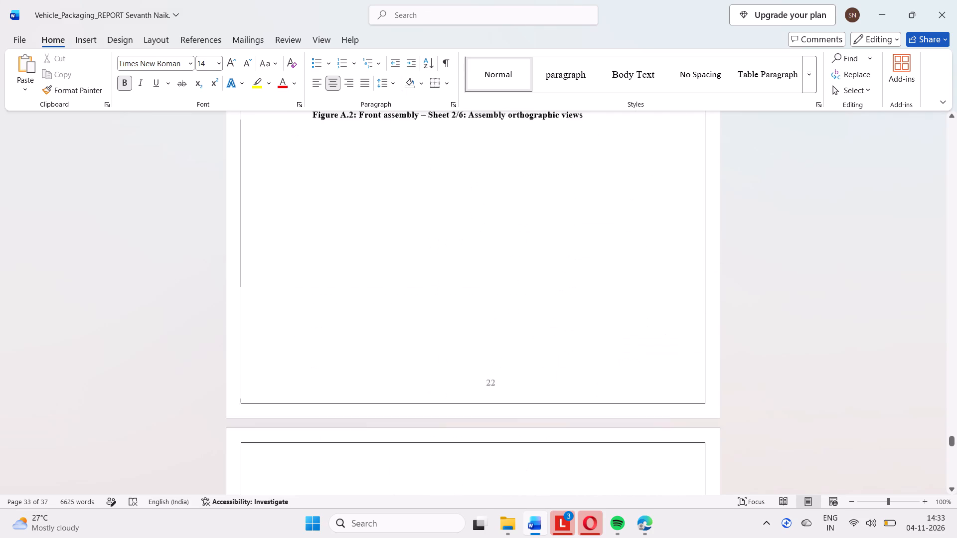
pyautogui.scroll(-3, 473, 356)
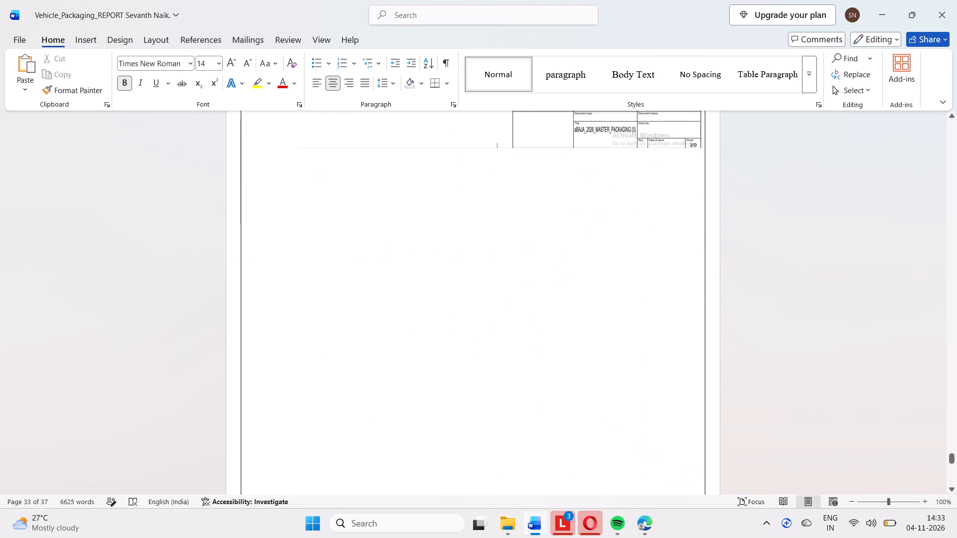
pyautogui.scroll(-3, 475, 356)
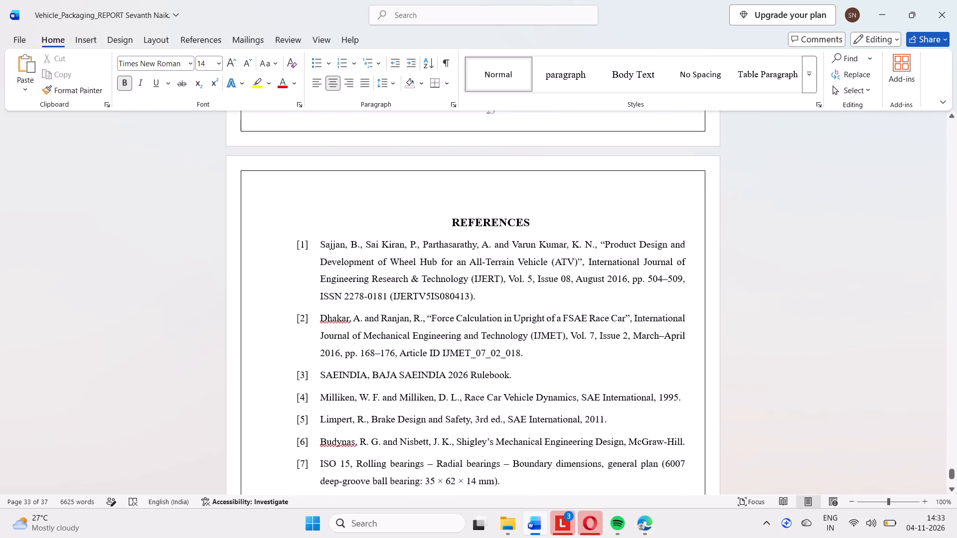
pyautogui.scroll(-2, 475, 356)
# Justify the heading and all the table entries on the LIST OF TABLES page.
pyautogui.scroll(11, 475, 356)
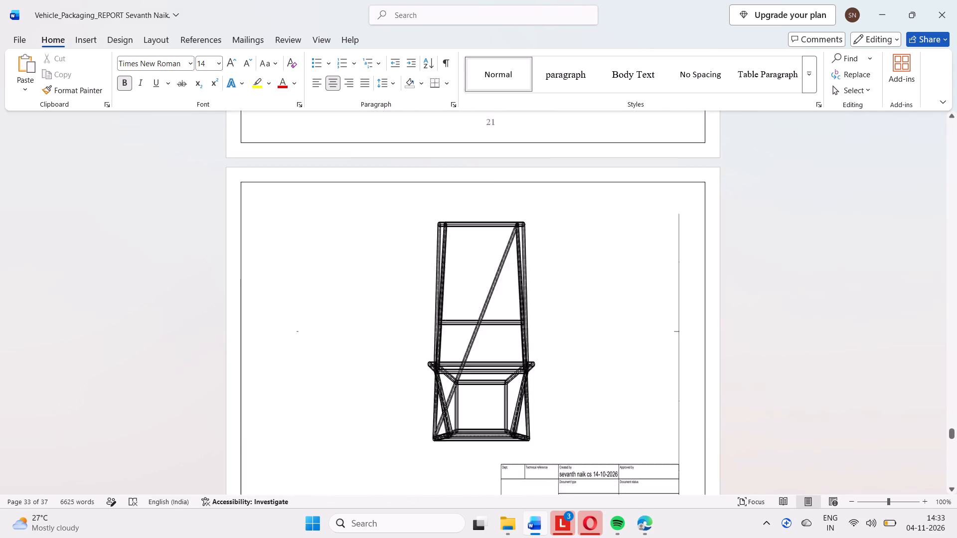
pyautogui.scroll(20, 479, 355)
pyautogui.scroll(2, 479, 355)
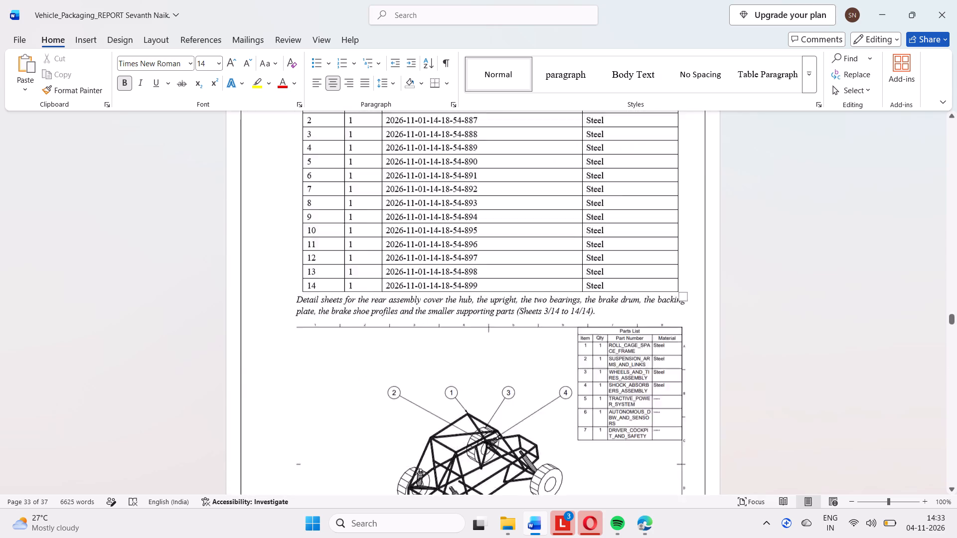
pyautogui.scroll(18, 481, 355)
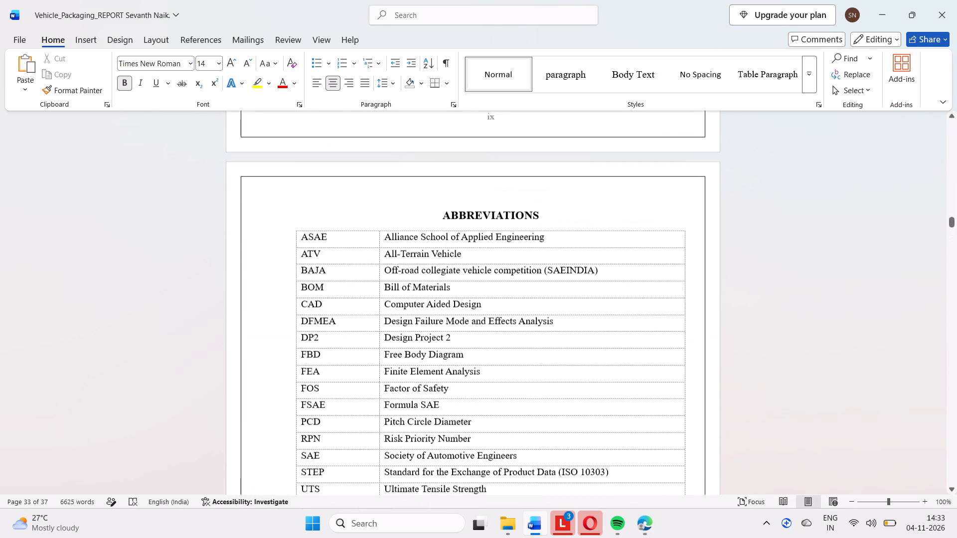
pyautogui.scroll(3, 481, 355)
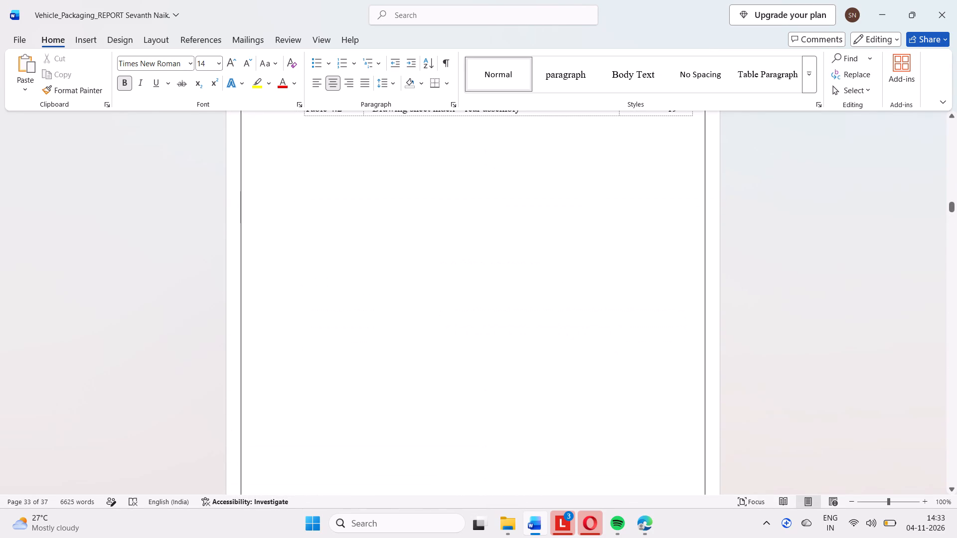
pyautogui.scroll(1, 486, 363)
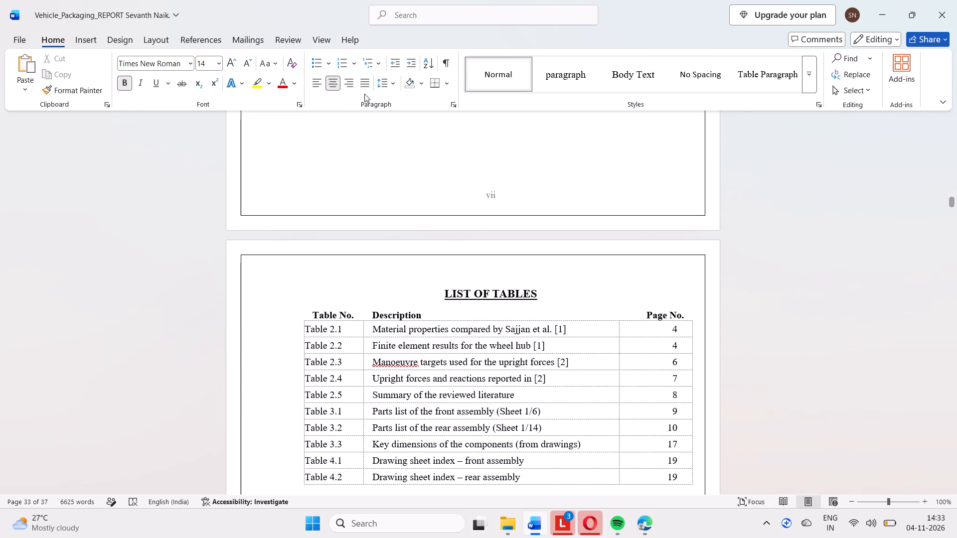
pyautogui.moveTo(292, 269); pyautogui.dragTo(711, 524)
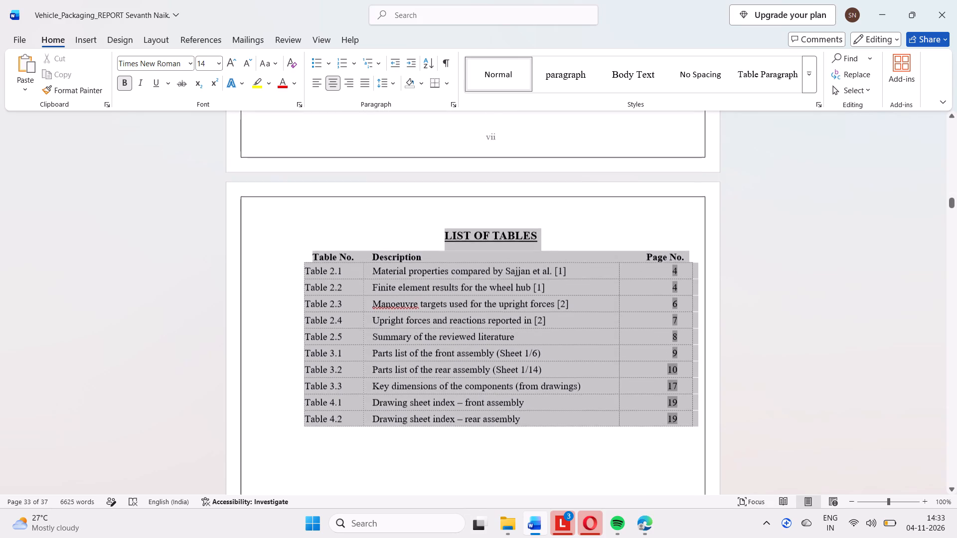
pyautogui.moveTo(711, 524); pyautogui.dragTo(638, 359)
pyautogui.click(361, 81)
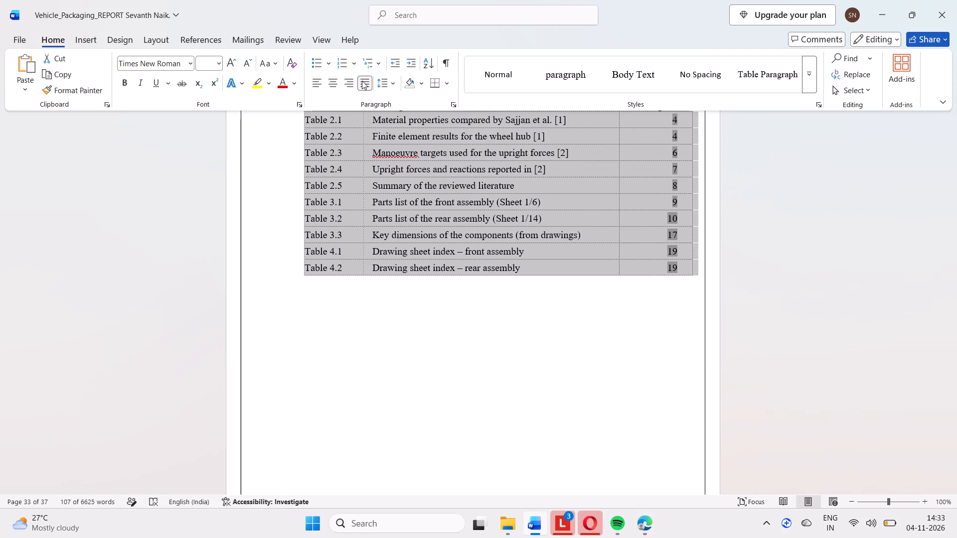
pyautogui.click(478, 398)
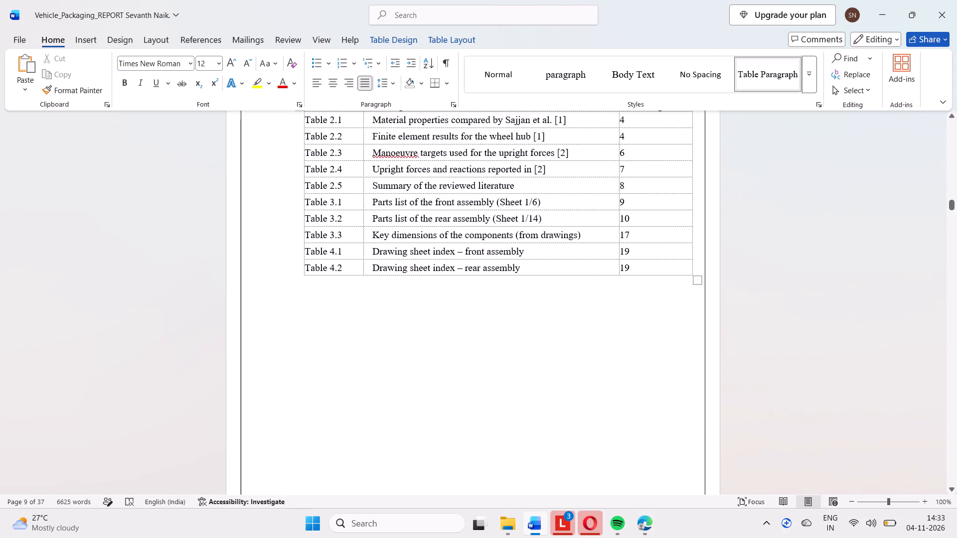
# Review the front matter backwards from the List of Figures through the Table of Contents and Abstract to the Acknowledgement.
pyautogui.scroll(2, 445, 389)
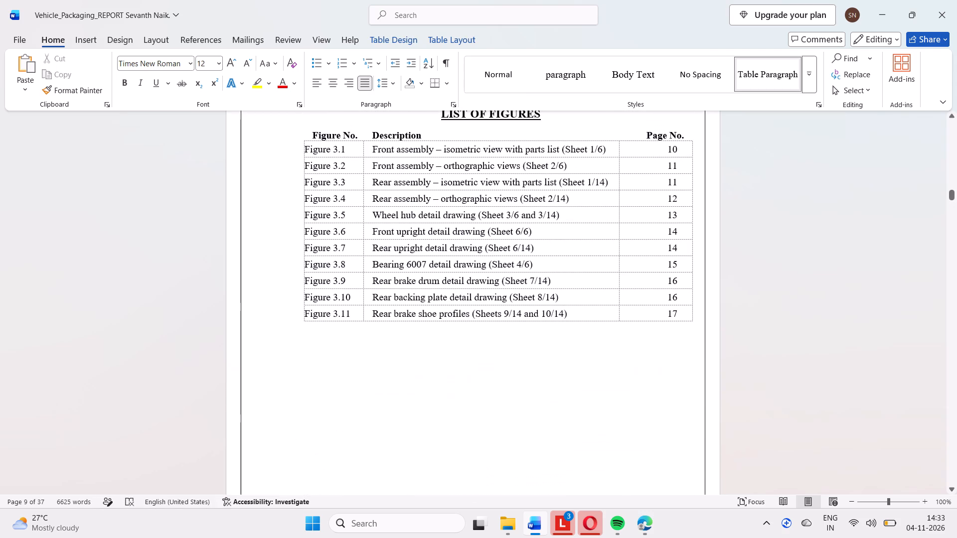
pyautogui.scroll(2, 445, 389)
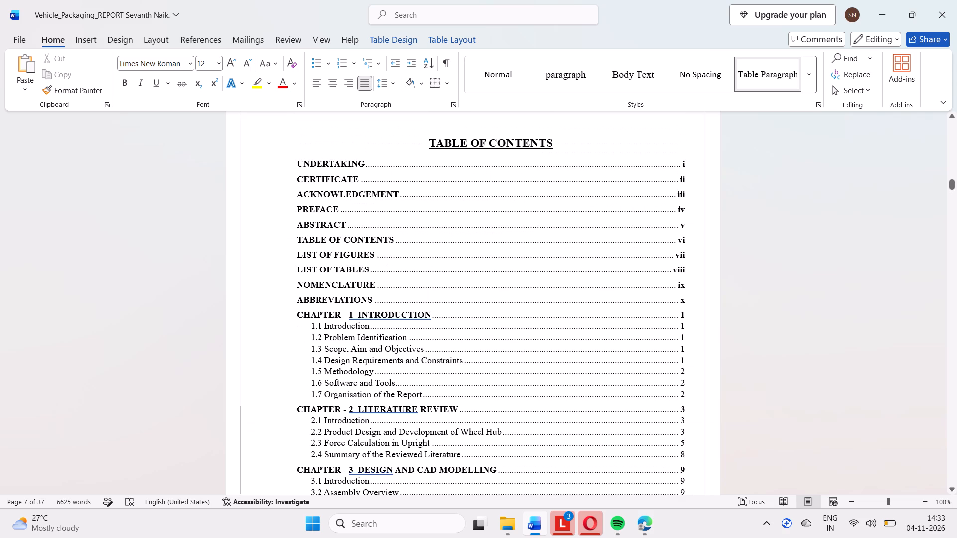
pyautogui.scroll(2, 445, 389)
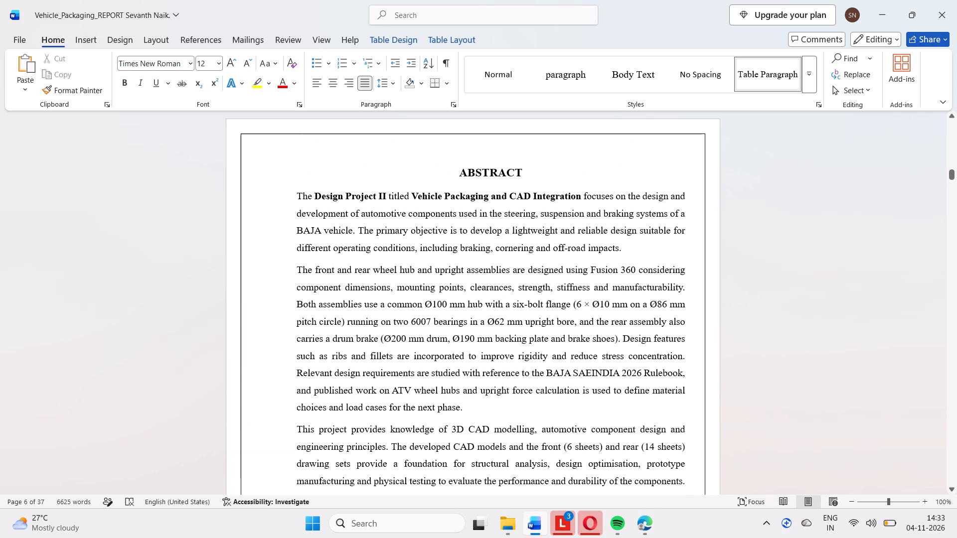
pyautogui.scroll(3, 445, 389)
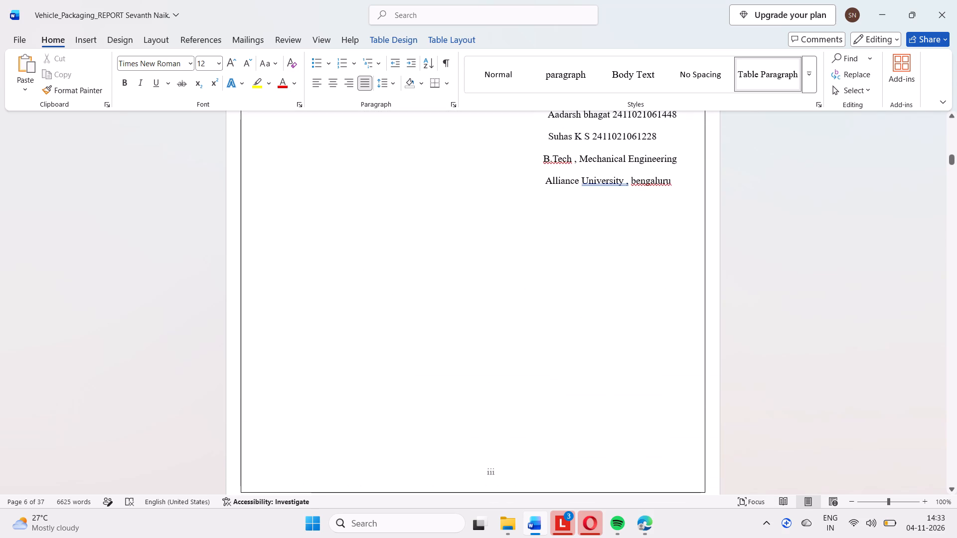
pyautogui.scroll(1, 445, 389)
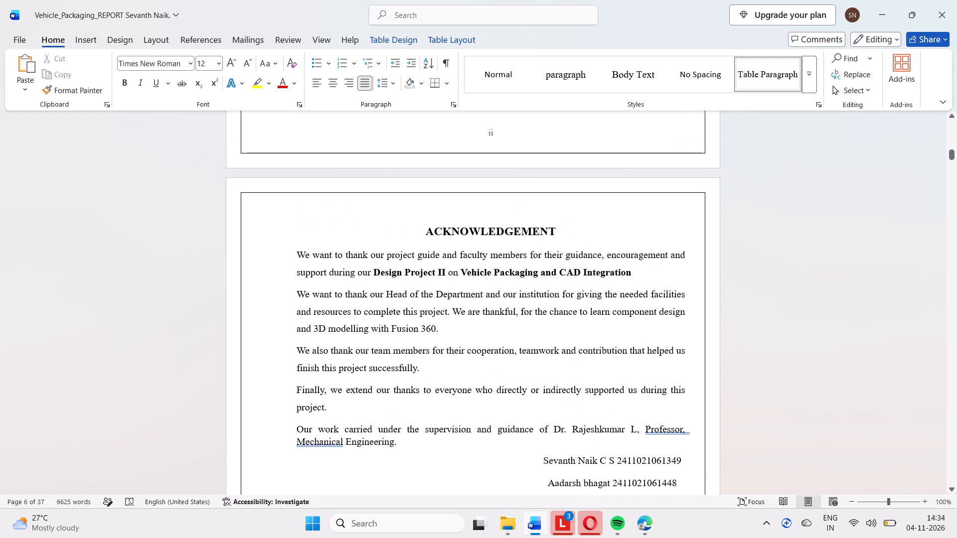
# Review the front matter from the Acknowledgement back through the certificate page to the title page.
pyautogui.scroll(1, 449, 397)
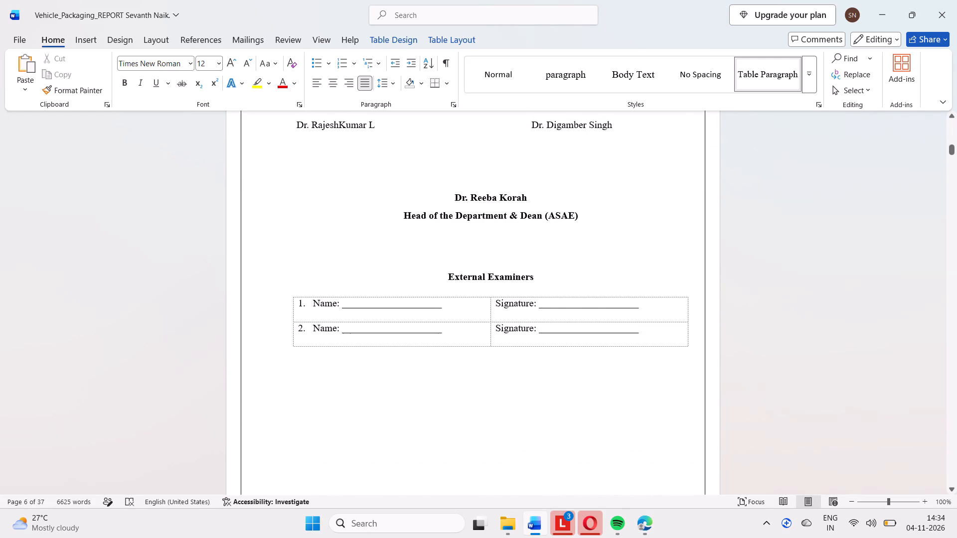
pyautogui.scroll(1, 449, 397)
pyautogui.scroll(-1, 449, 397)
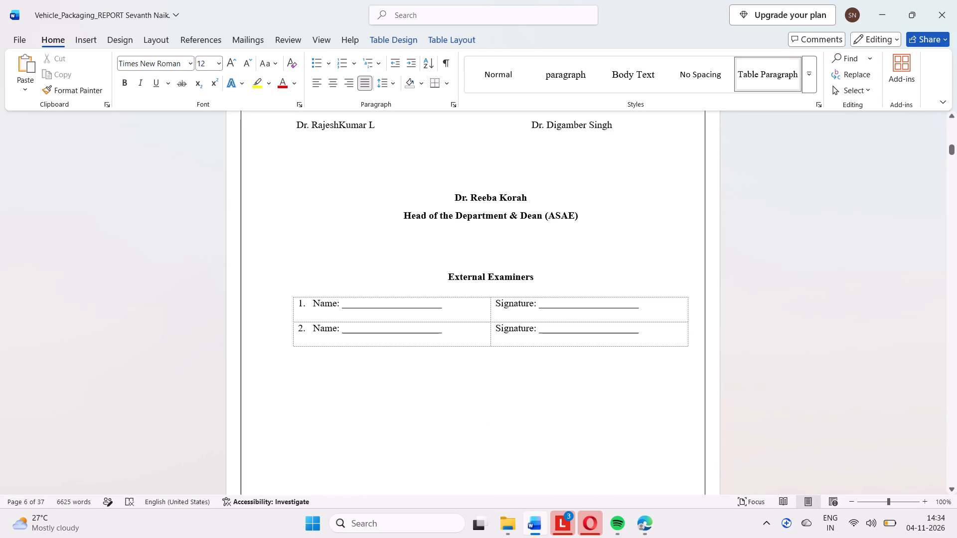
pyautogui.scroll(4, 411, 371)
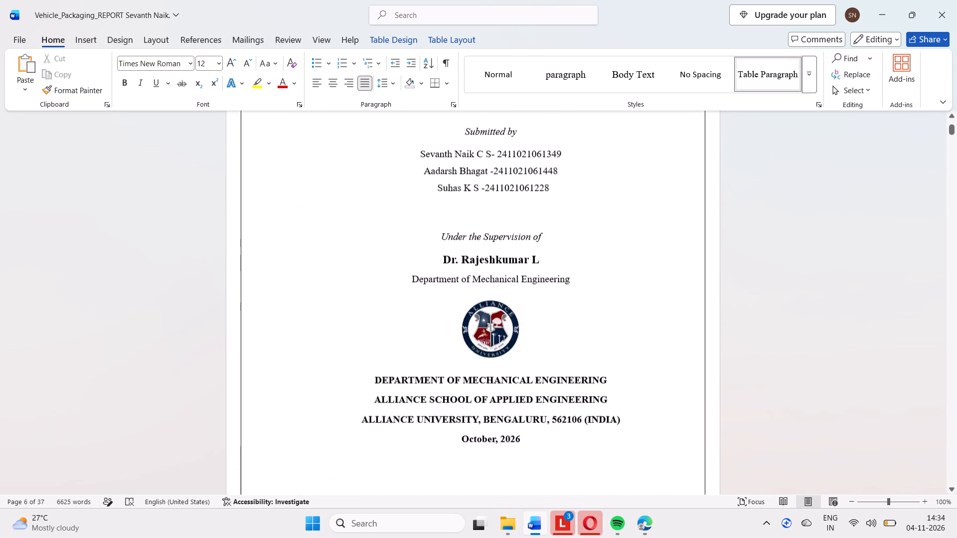
pyautogui.scroll(1, 411, 371)
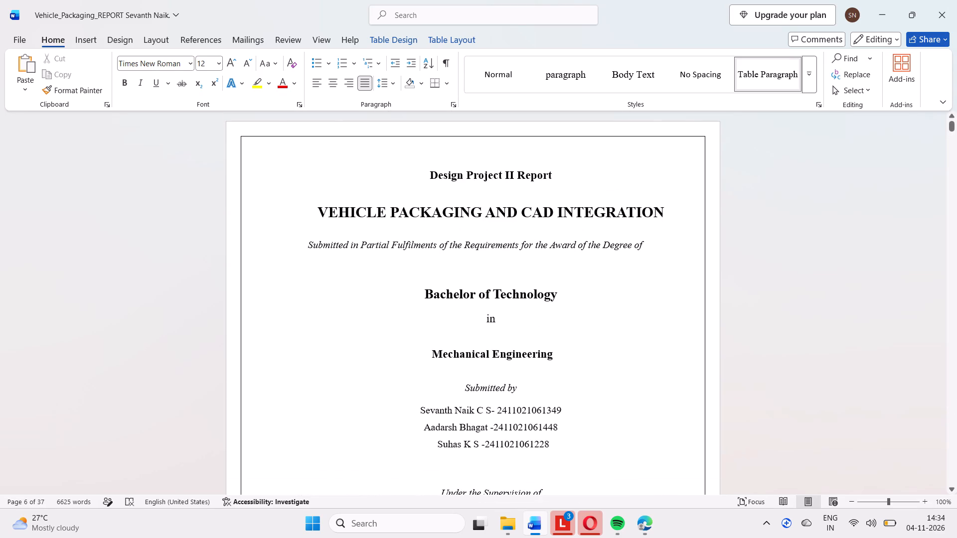
# Open Google Chrome with the report author's profile and maximize its window.
pyautogui.click(399, 526)
pyautogui.press('c')
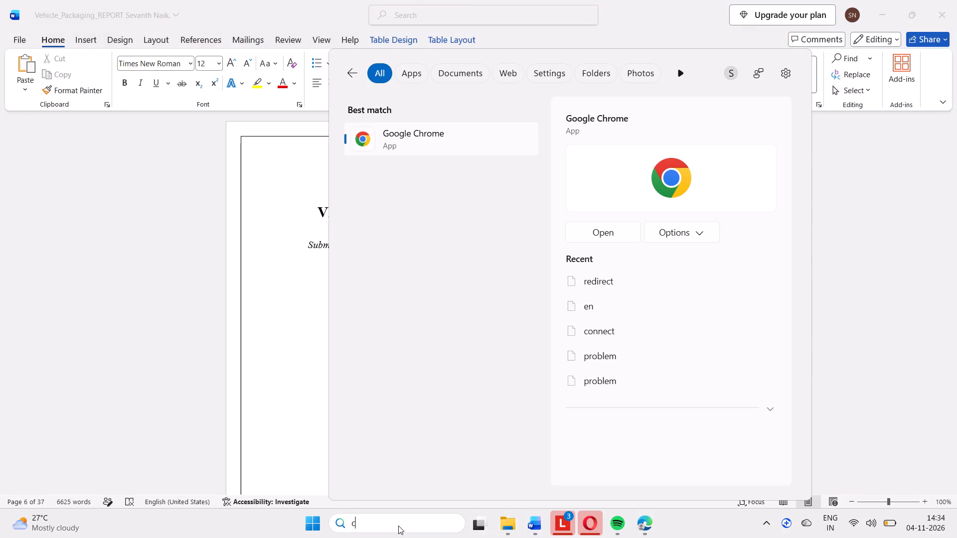
pyautogui.doubleClick(613, 231)
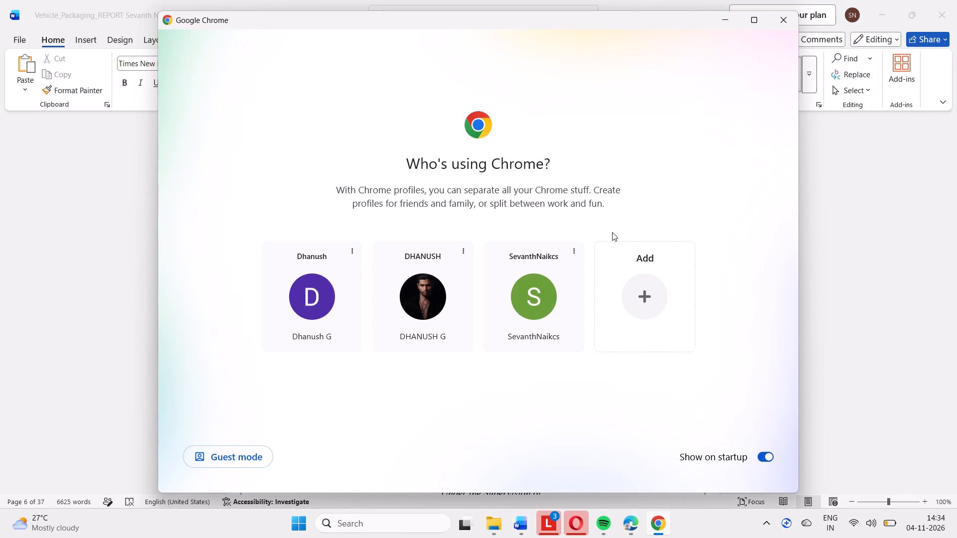
pyautogui.click(527, 301)
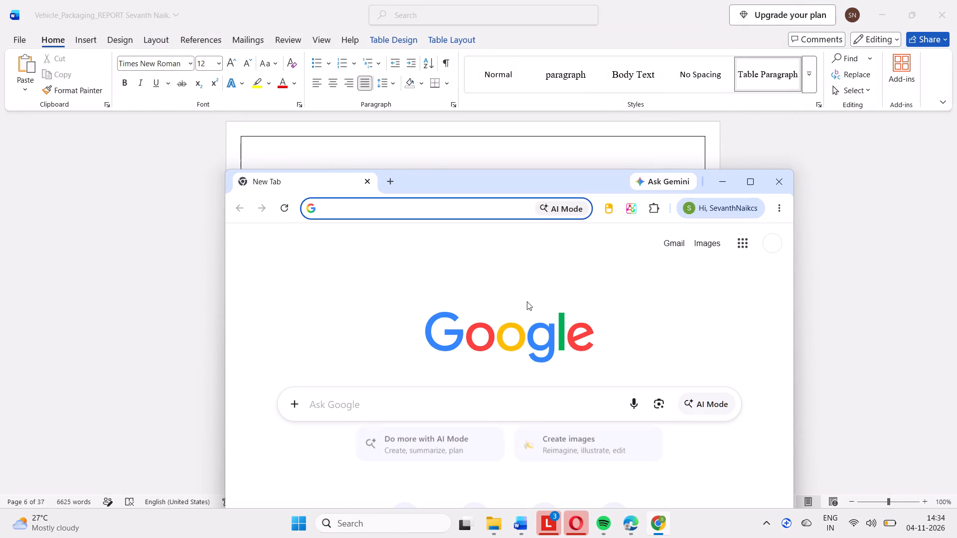
pyautogui.click(744, 177)
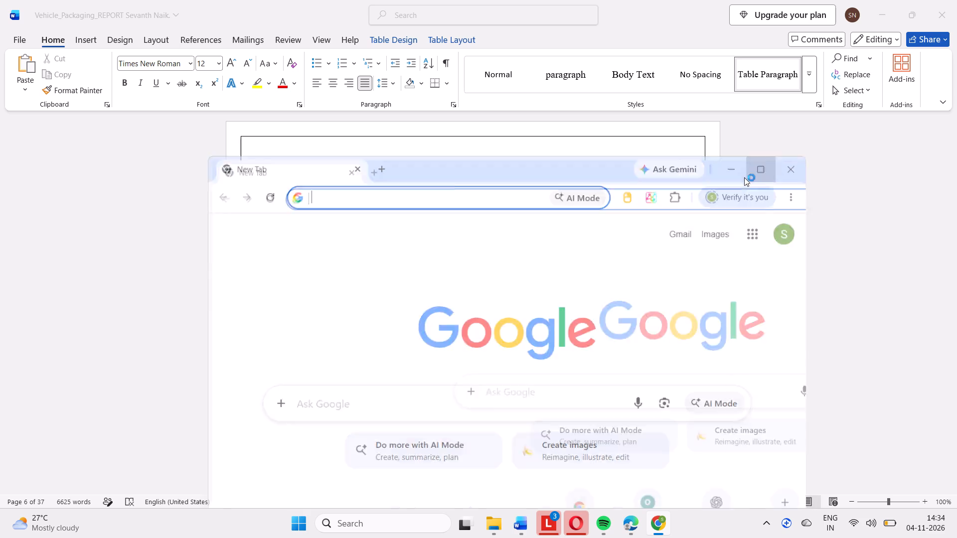
pyautogui.click(390, 249)
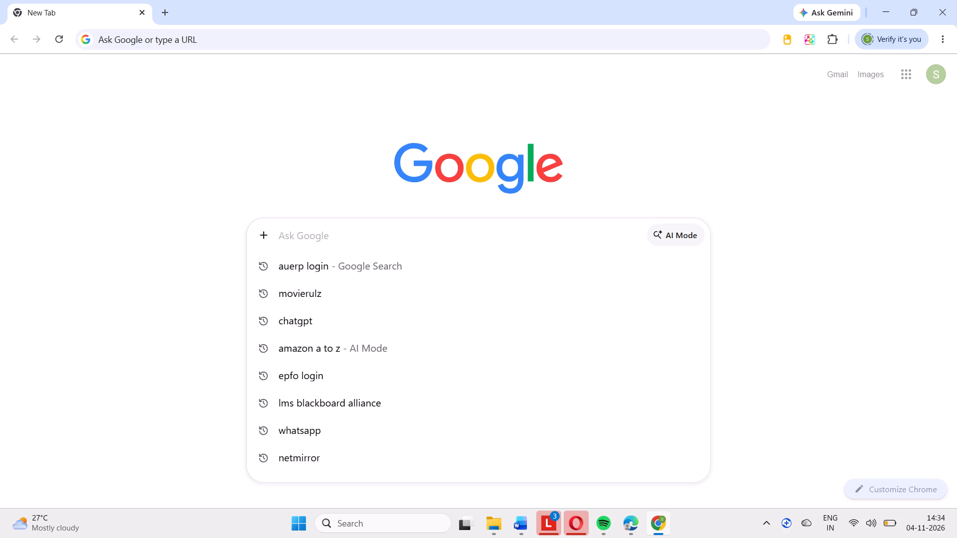
pyautogui.write('co')
pyautogui.press('Down')
pyautogui.press('Down')
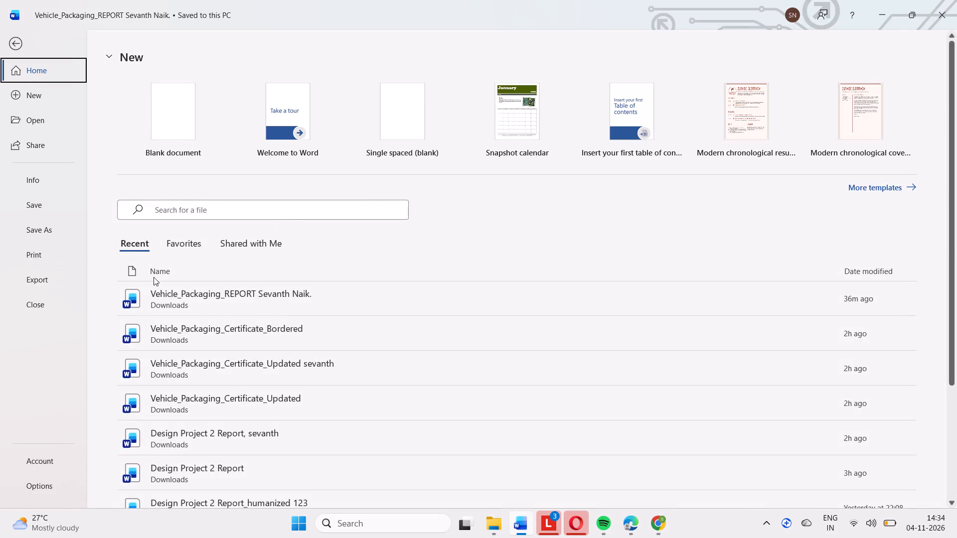
pyautogui.click(56, 237)
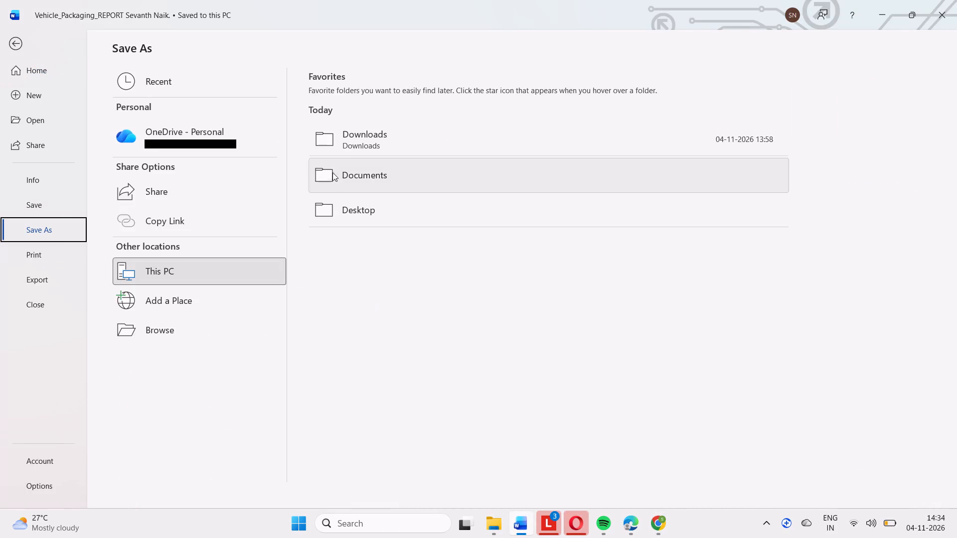
pyautogui.click(360, 151)
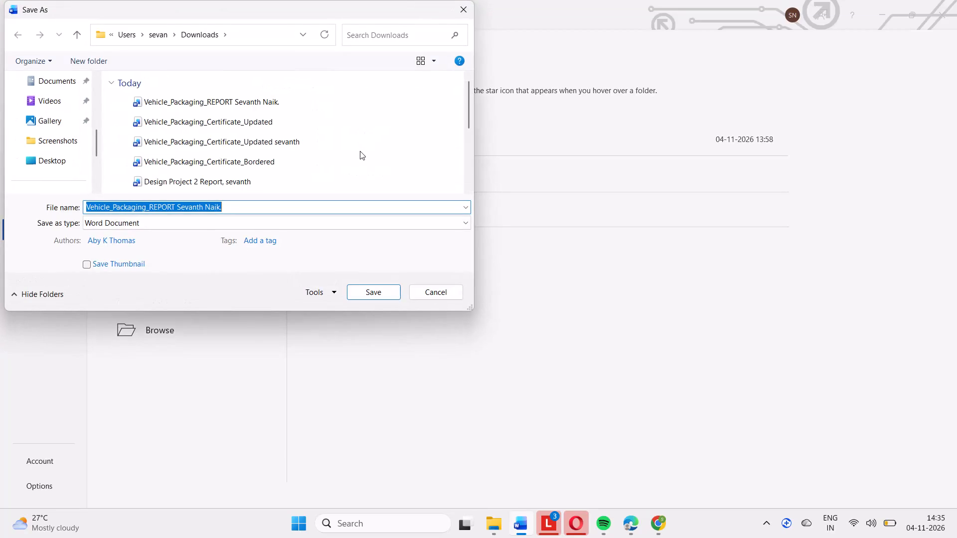
pyautogui.press('space')
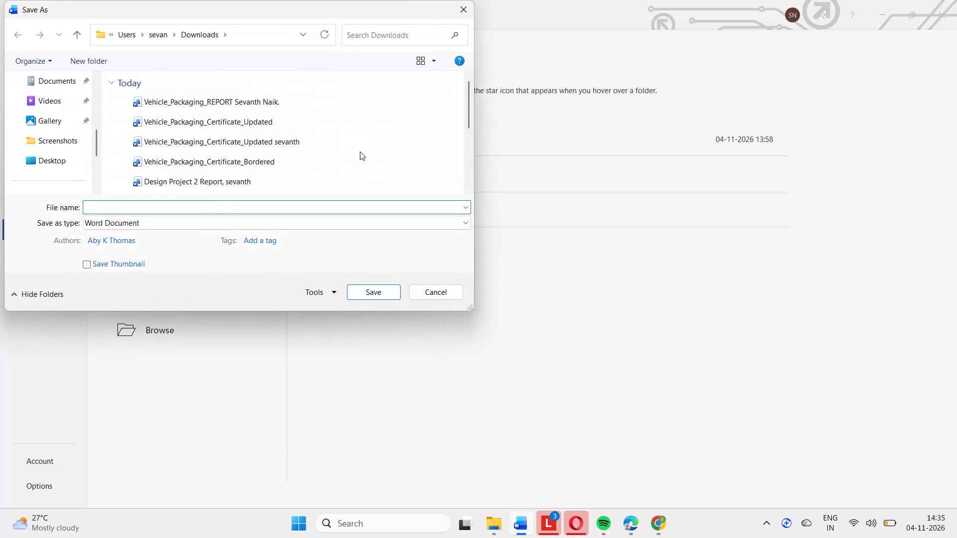
pyautogui.hotkey('ctrl', 'z')
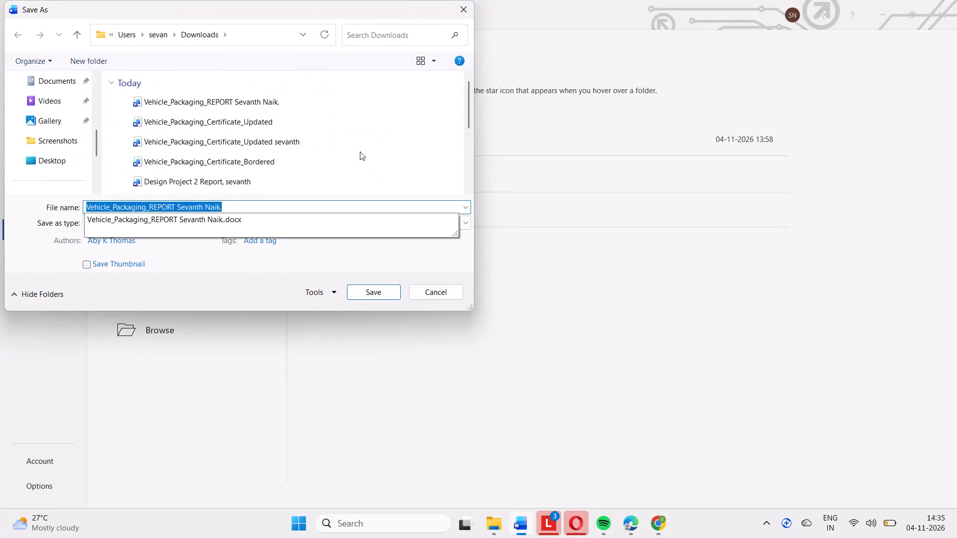
pyautogui.press('space')
pyautogui.hotkey('ctrl', 'z')
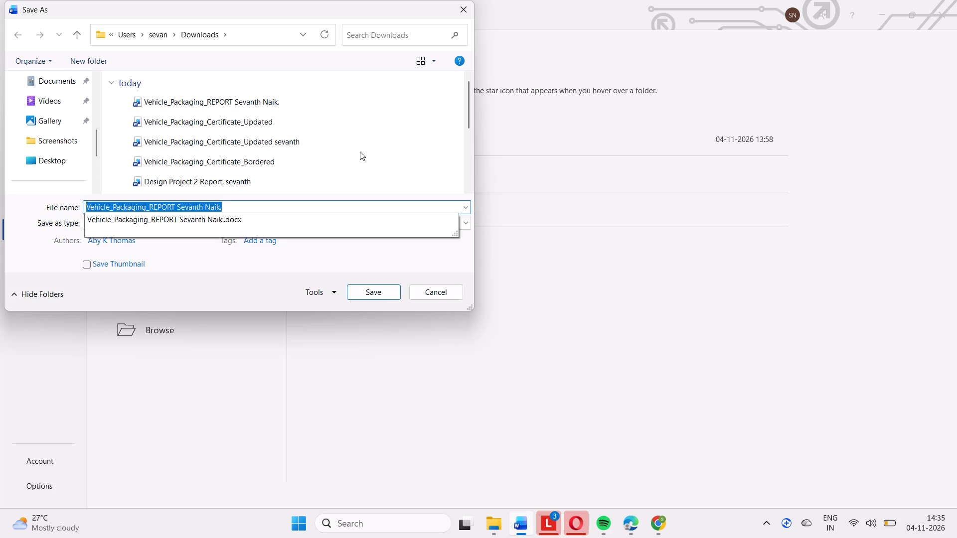
pyautogui.click(236, 212)
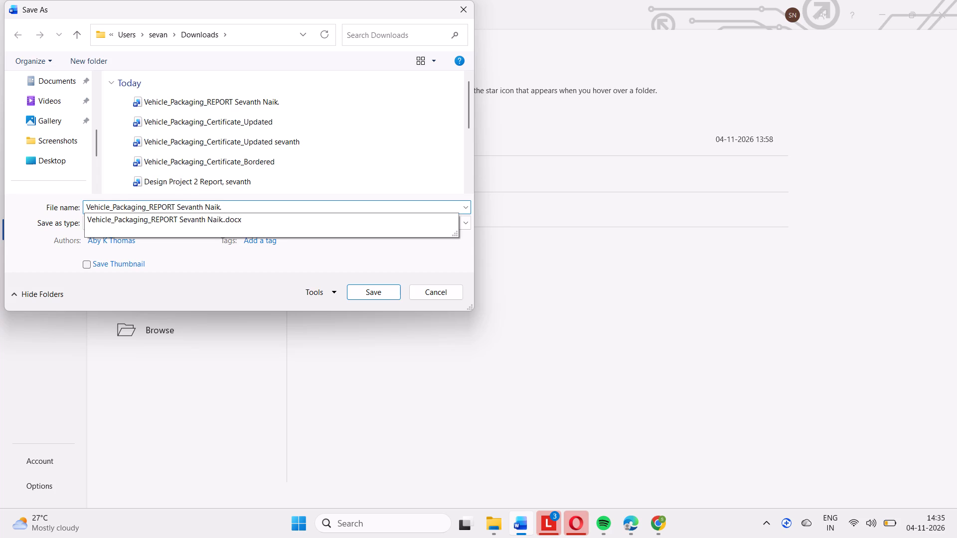
pyautogui.press('space')
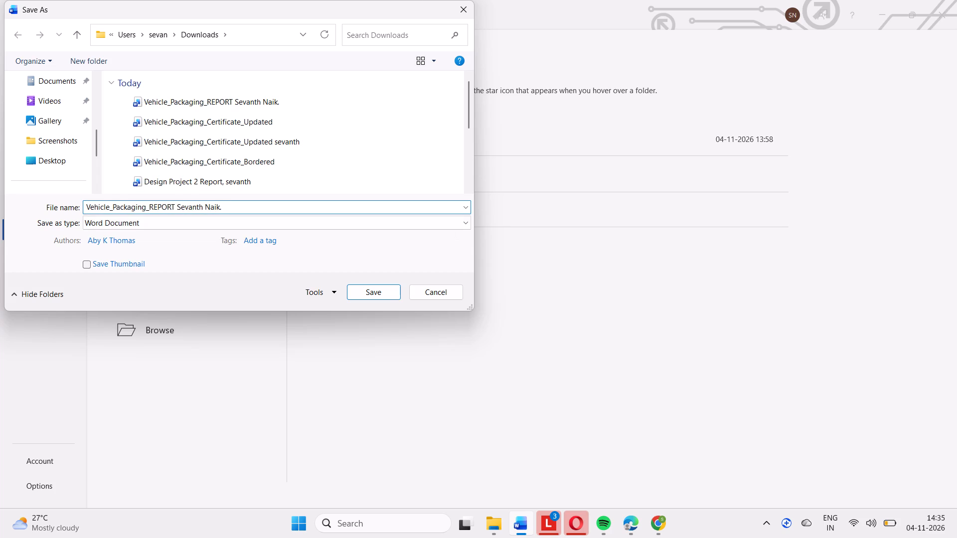
pyautogui.write('66')
pyautogui.press('BackSpace')
pyautogui.write('363')
pyautogui.click(384, 291)
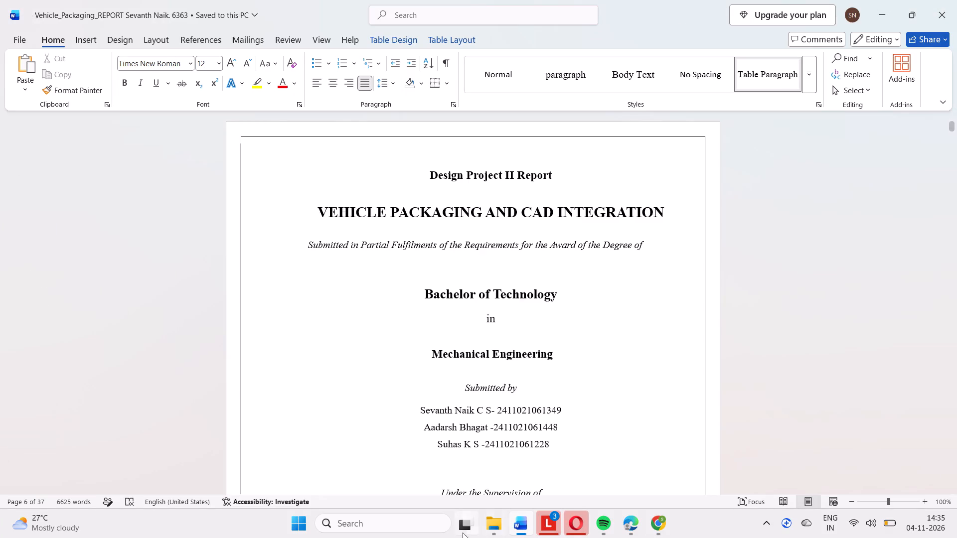
# Open the original vehicle packaging report, without the 6363 suffix, from the Downloads folder in File Explorer and check its name and location details.
pyautogui.click(491, 521)
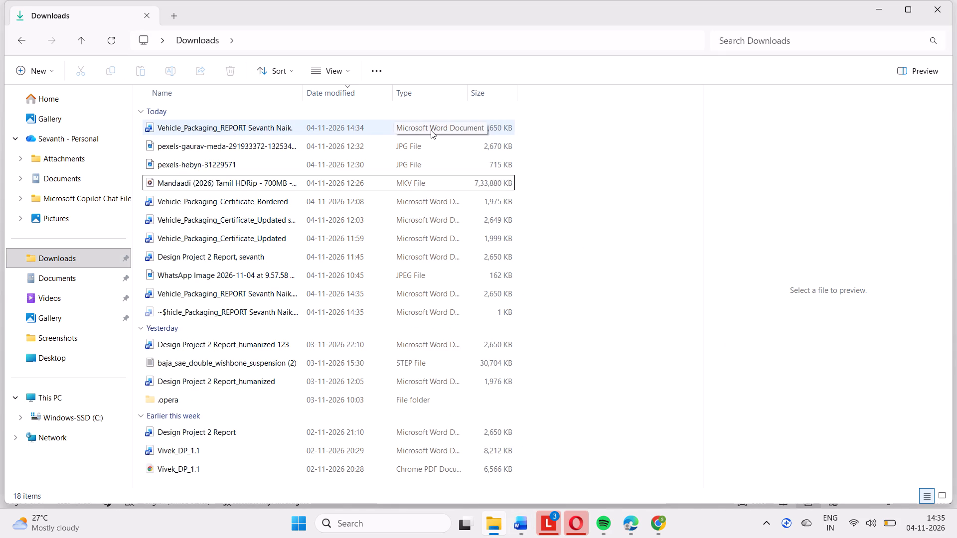
pyautogui.doubleClick(291, 127)
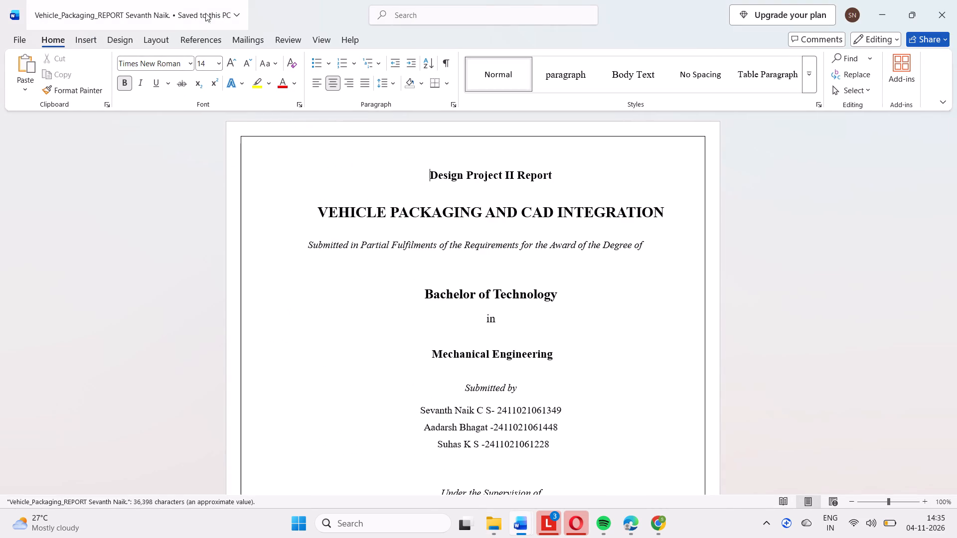
pyautogui.click(236, 17)
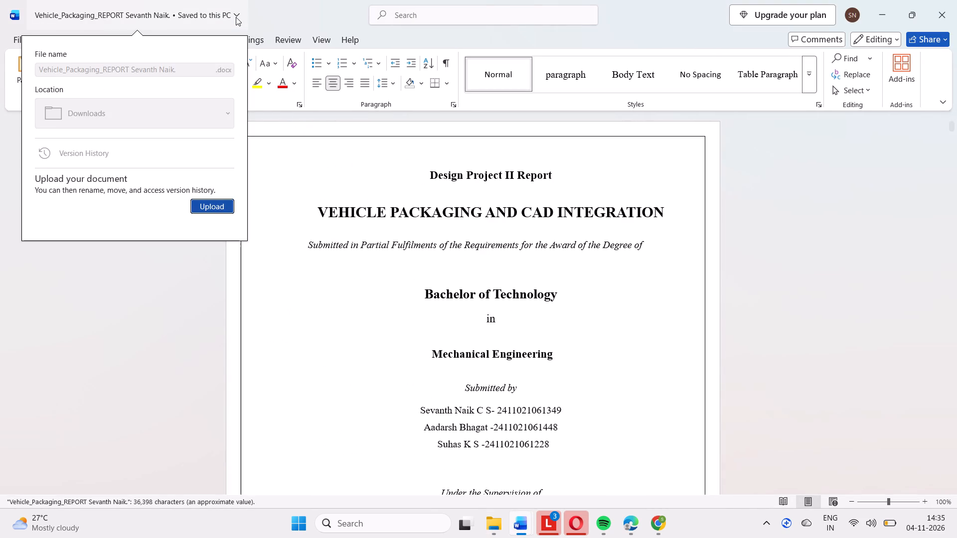
pyautogui.click(284, 17)
# Review the report's front matter, from the certificate and acknowledgement through the abstract and list of tables to the nomenclature page.
pyautogui.scroll(-4, 527, 369)
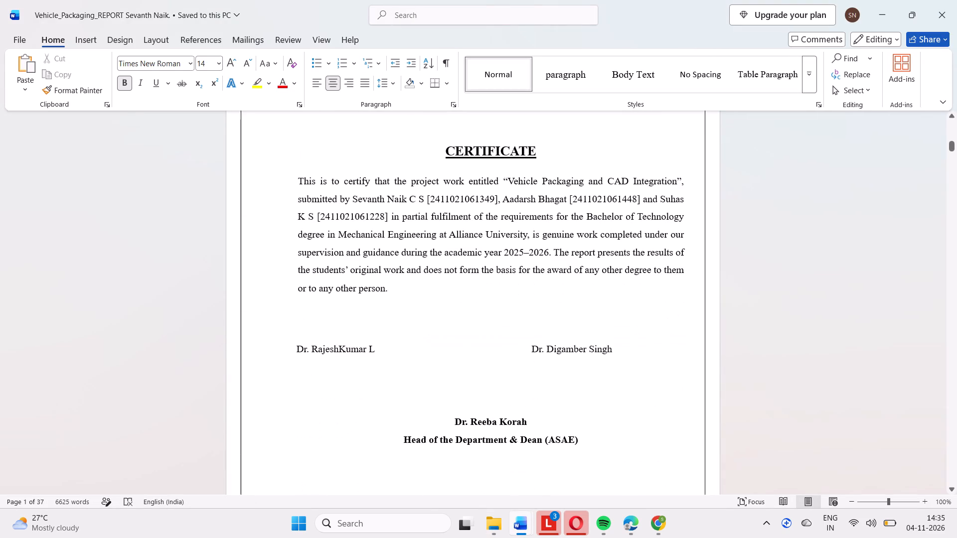
pyautogui.scroll(-3, 556, 358)
pyautogui.scroll(3, 556, 358)
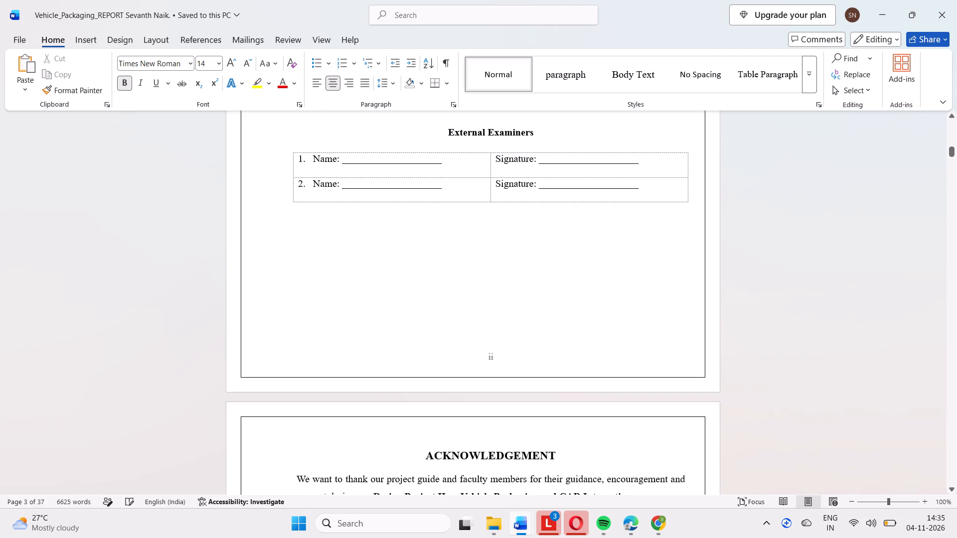
pyautogui.scroll(1, 556, 357)
pyautogui.scroll(-1, 556, 357)
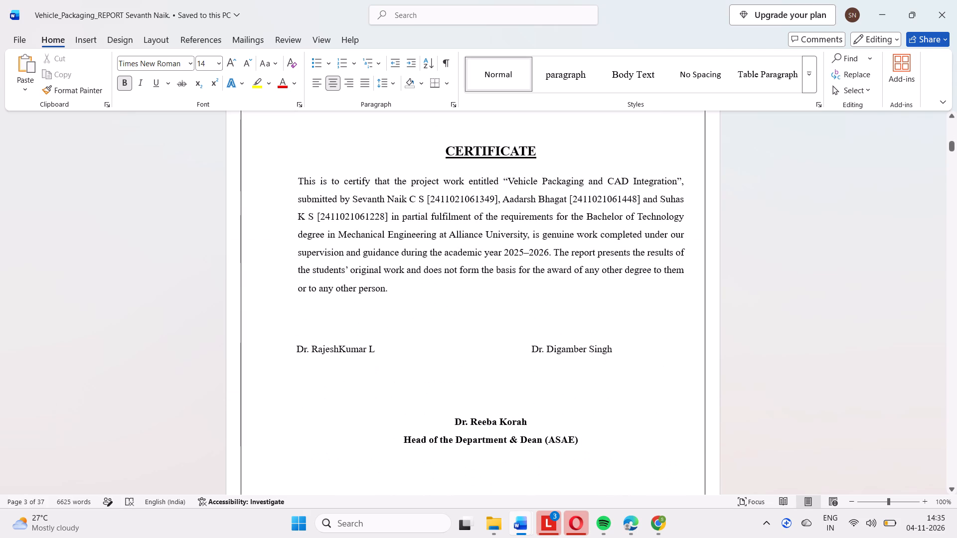
pyautogui.scroll(-5, 556, 356)
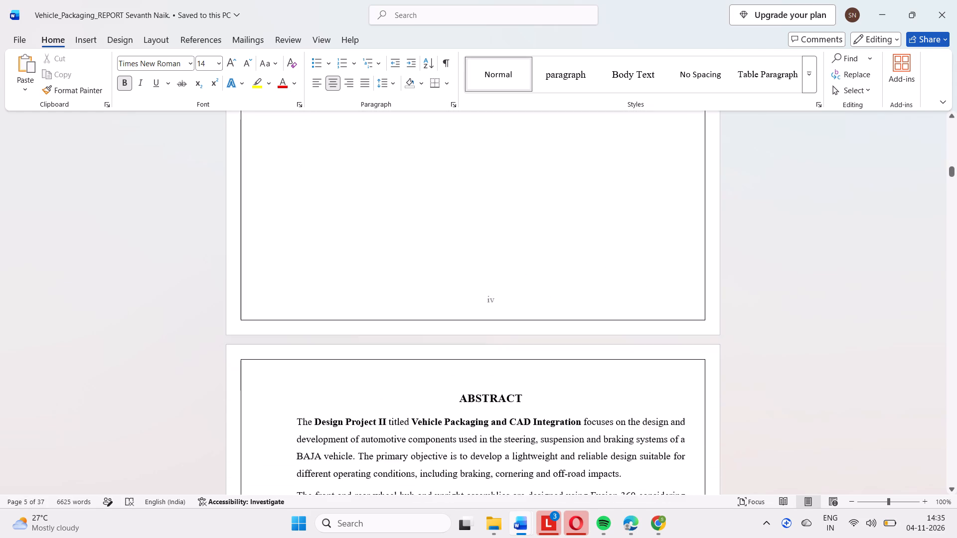
pyautogui.scroll(-7, 556, 356)
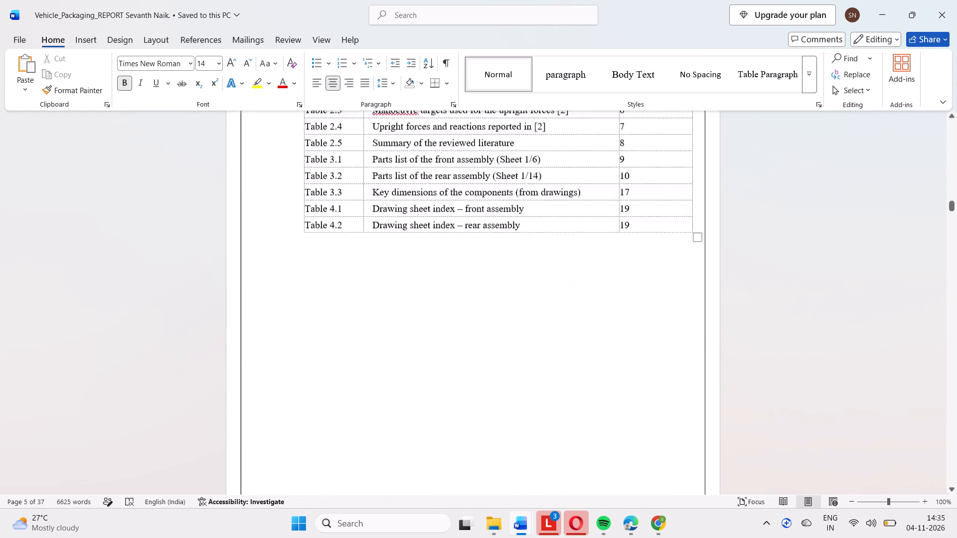
pyautogui.scroll(-5, 557, 355)
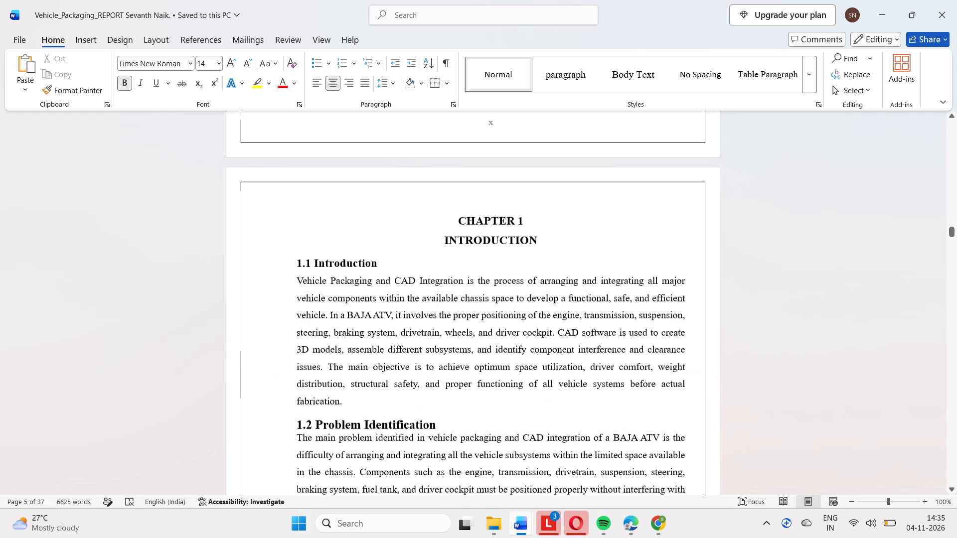
pyautogui.scroll(-1, 557, 355)
pyautogui.scroll(4, 557, 355)
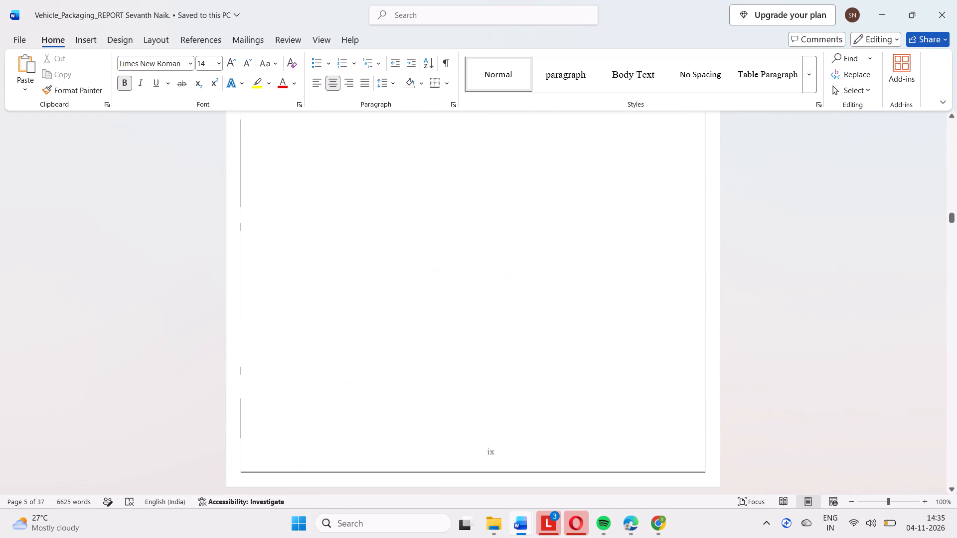
pyautogui.scroll(1, 557, 355)
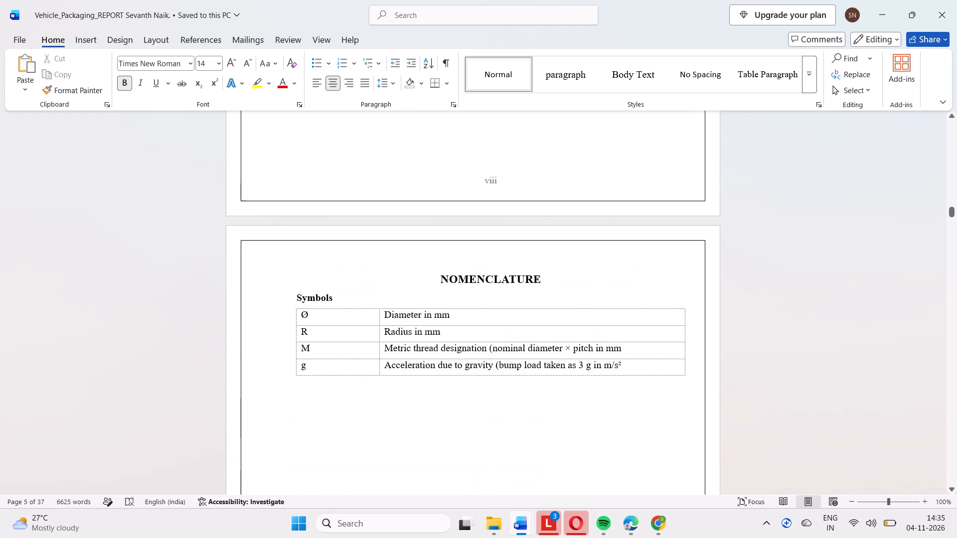
# Look through Chapters 1 and 2 of the report, from the introduction to the Table 2.5 literature summary.
pyautogui.scroll(-1, 562, 350)
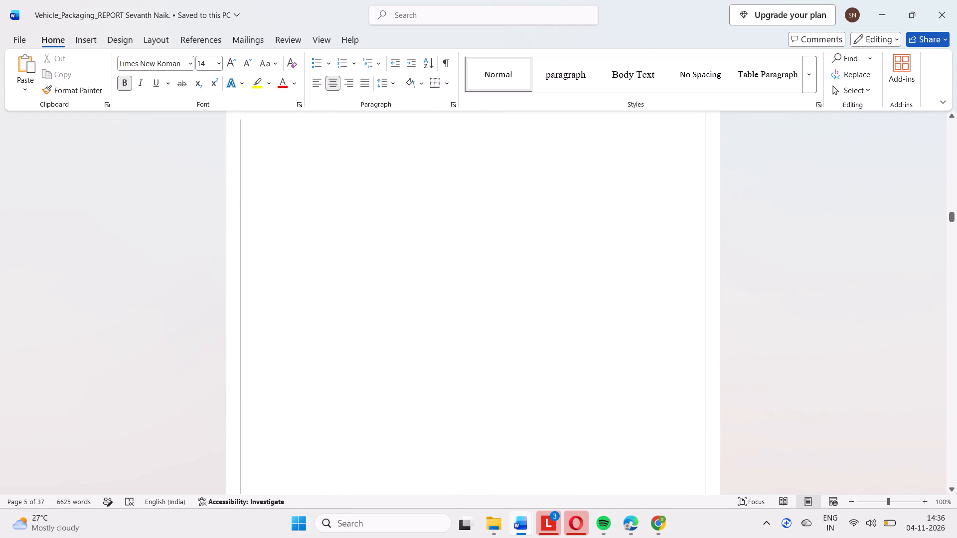
pyautogui.scroll(-2, 563, 350)
pyautogui.scroll(-4, 616, 314)
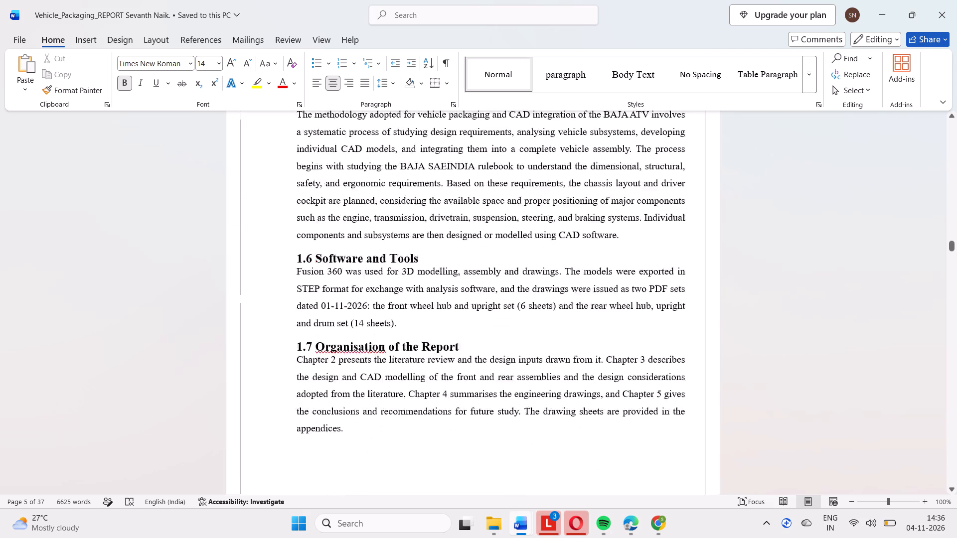
pyautogui.scroll(-6, 616, 315)
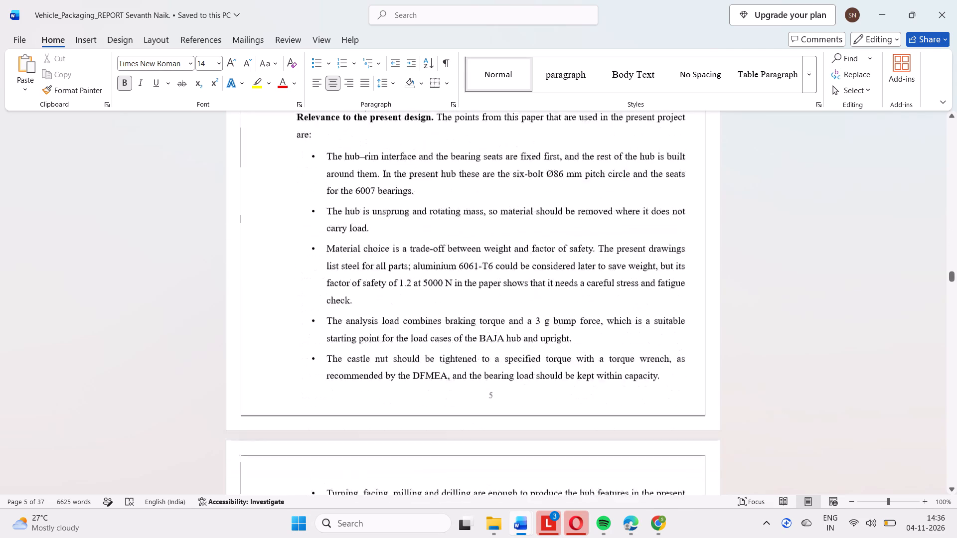
pyautogui.scroll(-5, 615, 316)
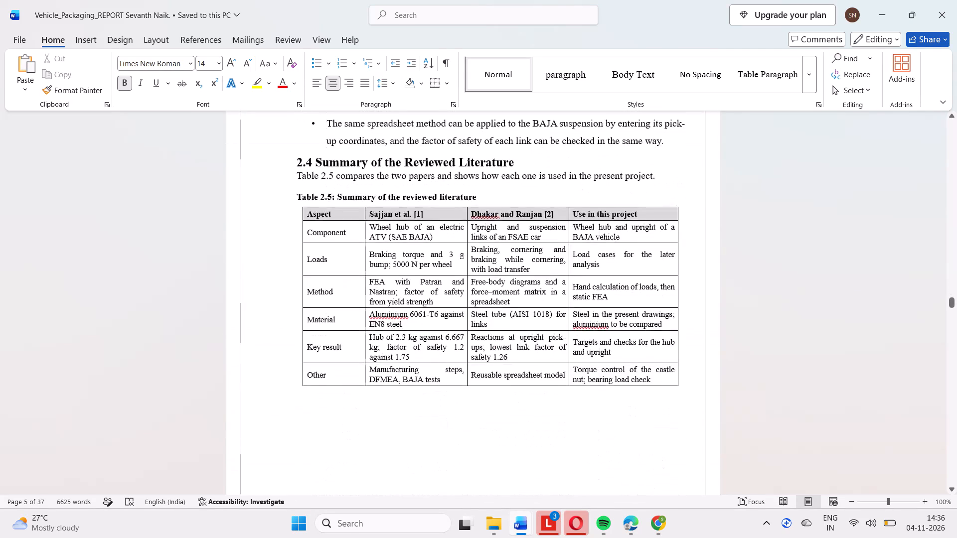
# Examine the report's parts lists, assembly and upright drawings, component dimensions and closing recommendations, up to the start of the appendices.
pyautogui.scroll(-4, 614, 316)
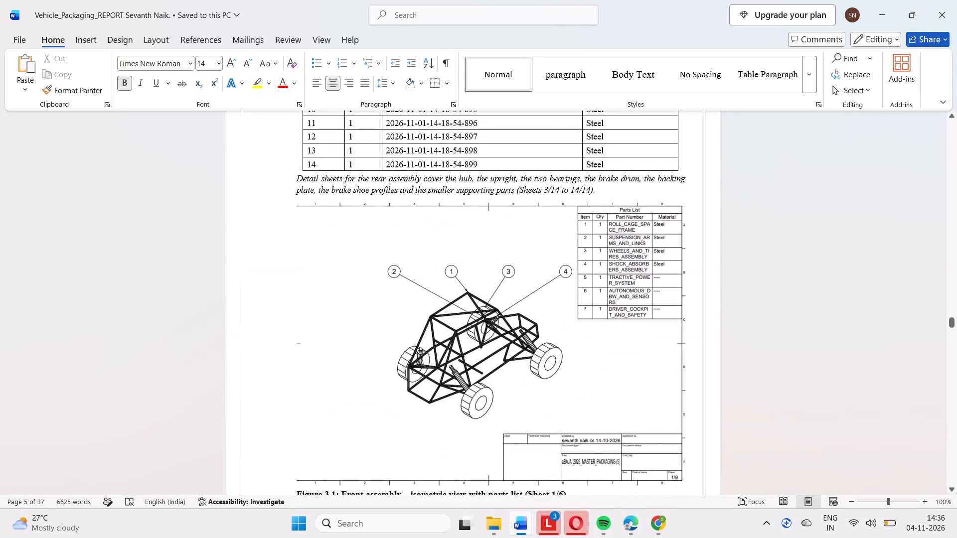
pyautogui.scroll(-6, 614, 324)
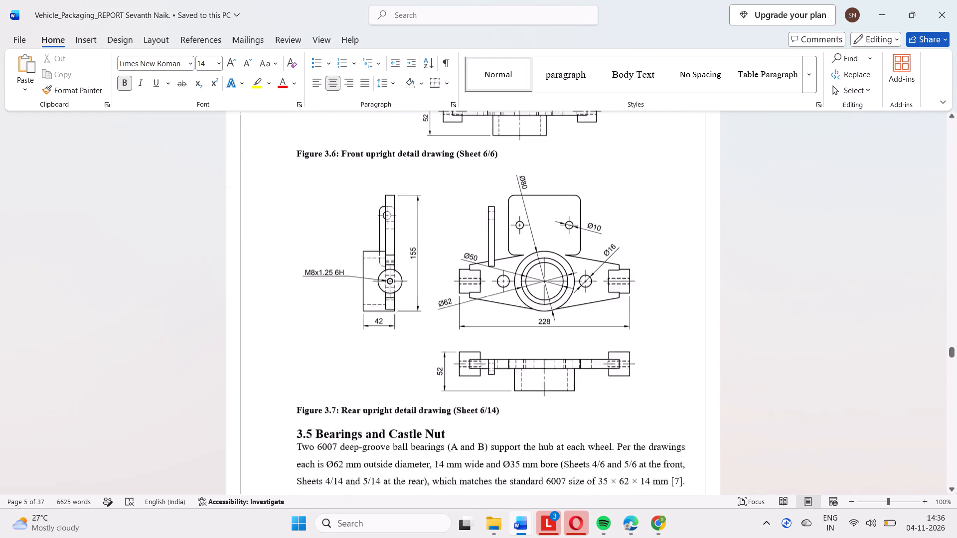
pyautogui.scroll(-6, 614, 324)
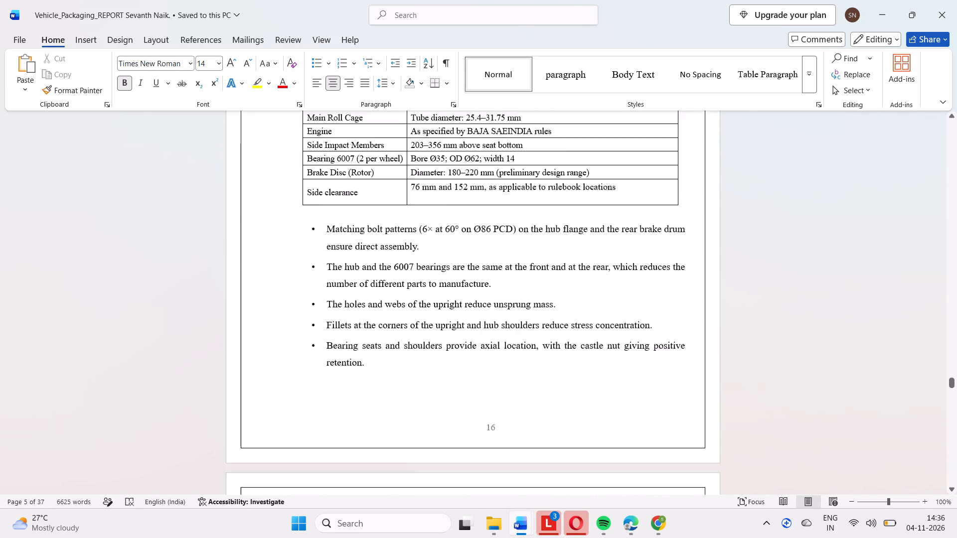
pyautogui.scroll(-6, 614, 324)
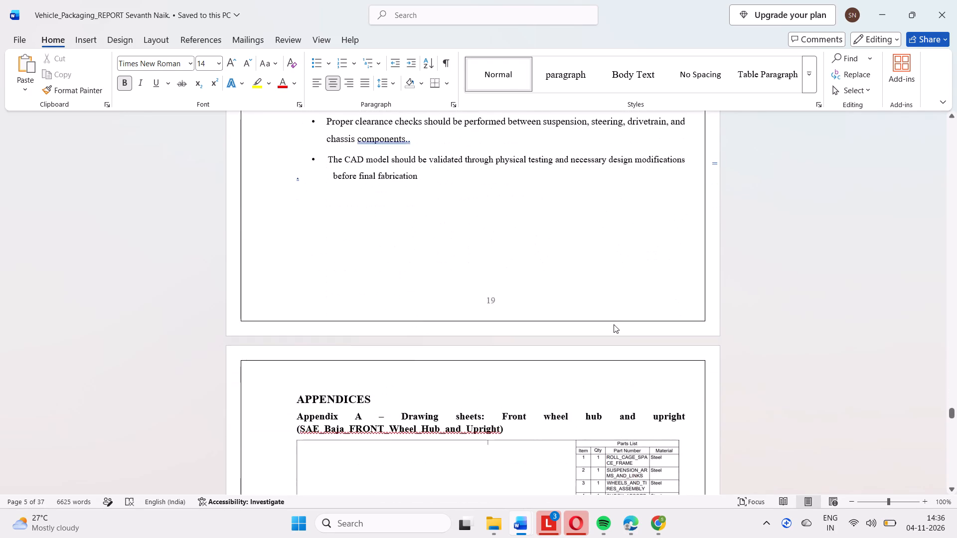
# Check the appendix drawing sheets and the reference list through to the report's last page.
pyautogui.scroll(-4, 614, 324)
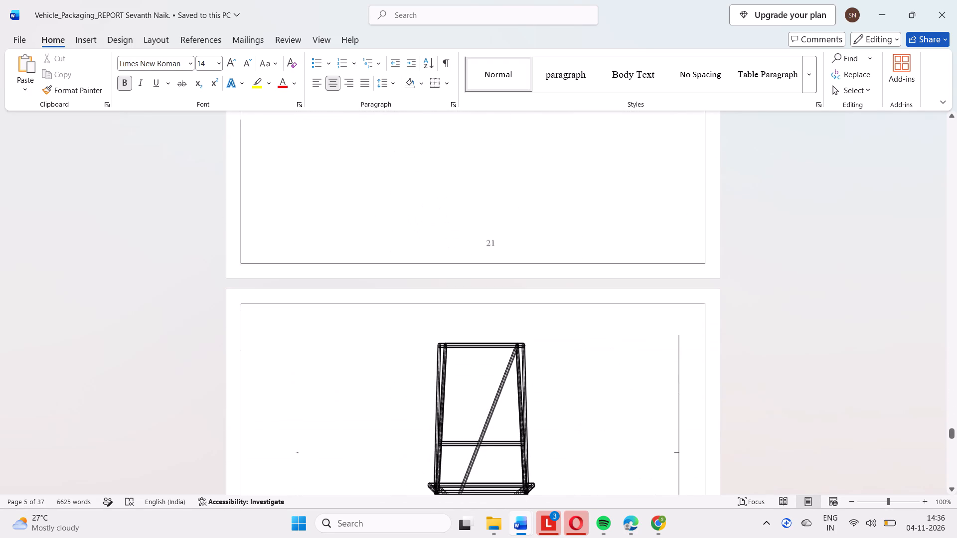
pyautogui.scroll(-8, 614, 324)
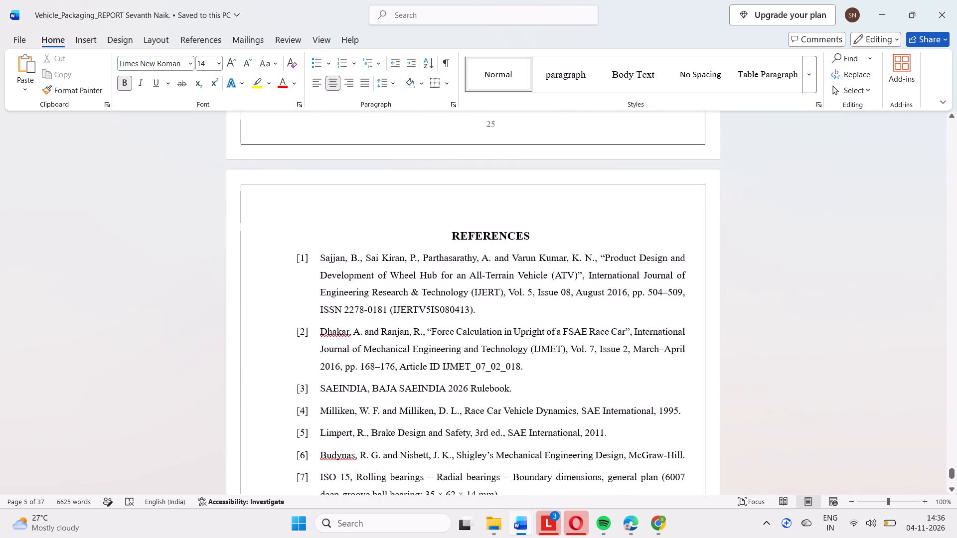
pyautogui.scroll(-3, 612, 331)
pyautogui.scroll(-2, 772, 356)
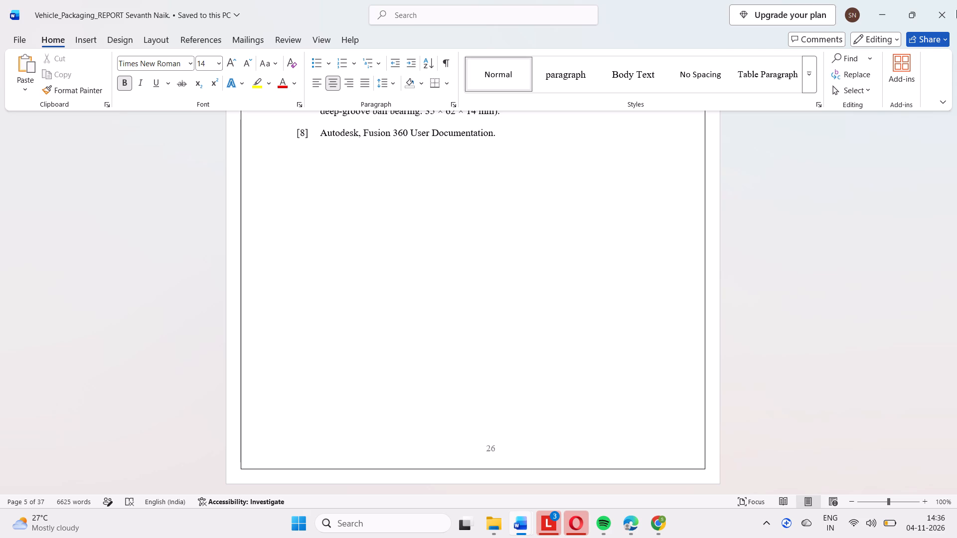
# Recheck the report backwards from the references, through the Chapter 3 drawings and parts lists, to Table 2.5.
pyautogui.scroll(8, 586, 276)
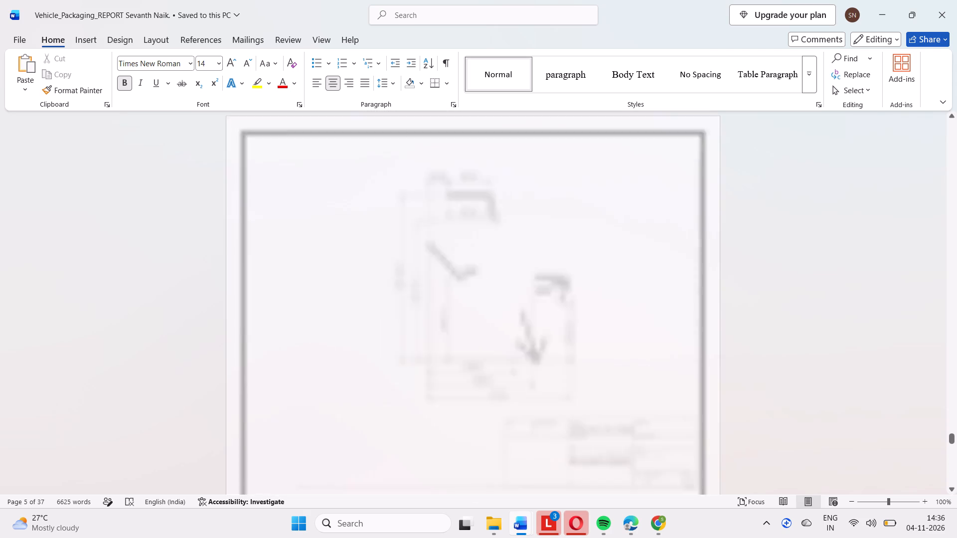
pyautogui.scroll(18, 587, 275)
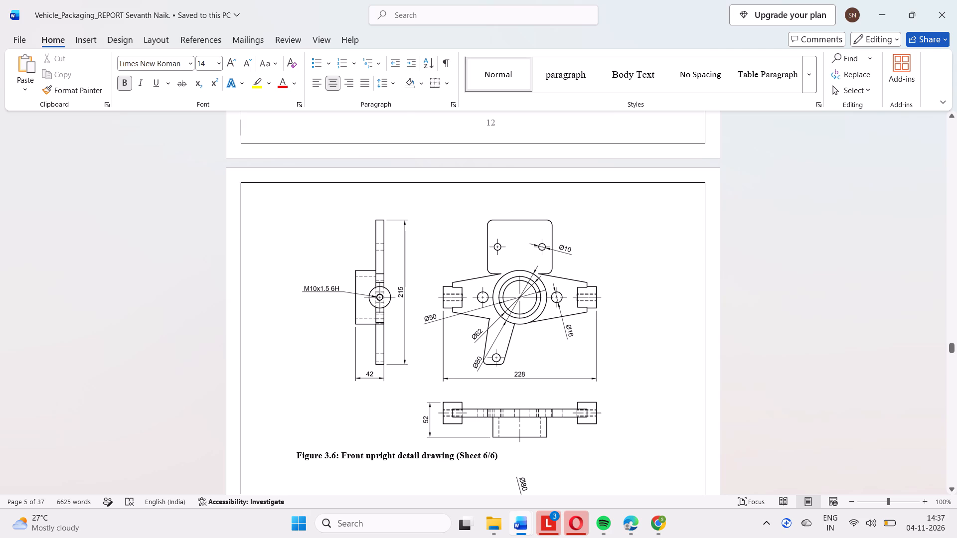
pyautogui.scroll(3, 598, 263)
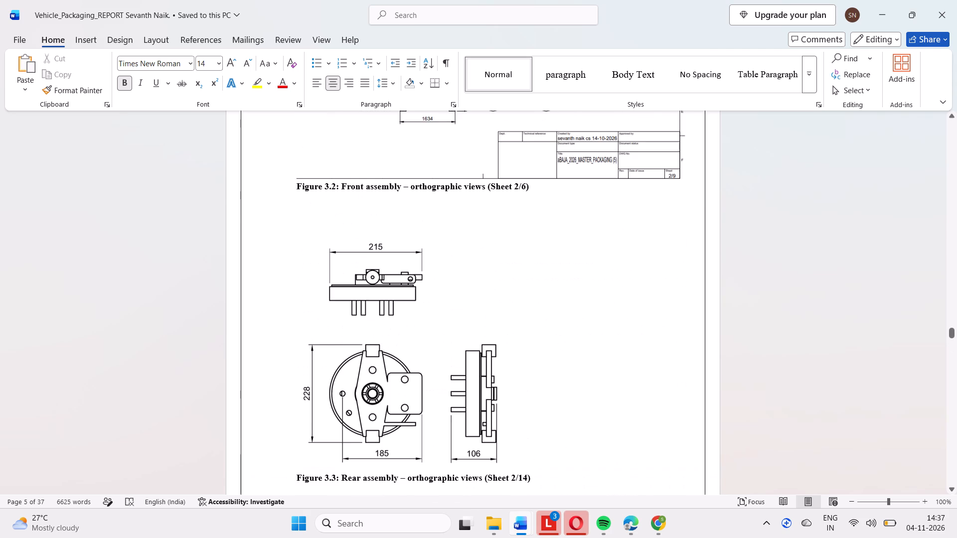
pyautogui.scroll(2, 598, 263)
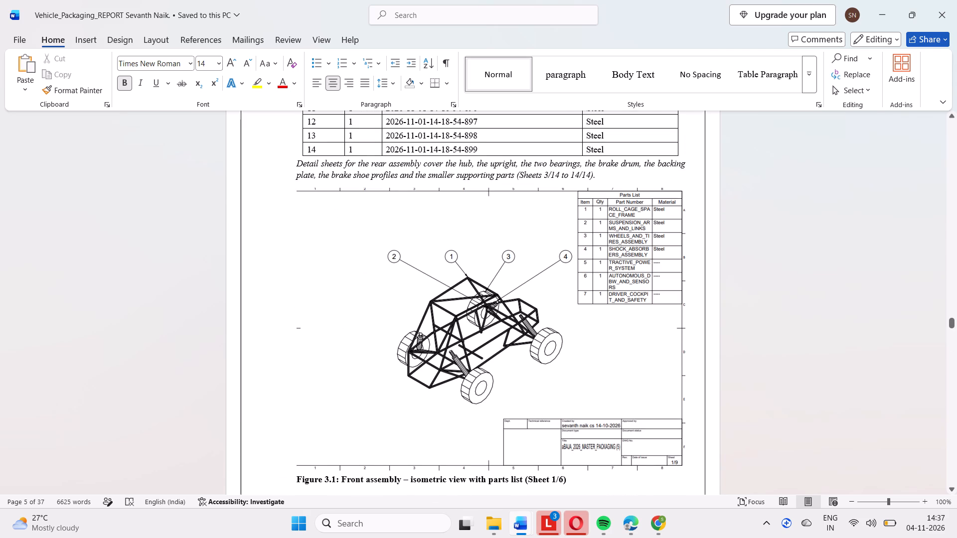
pyautogui.scroll(2, 547, 255)
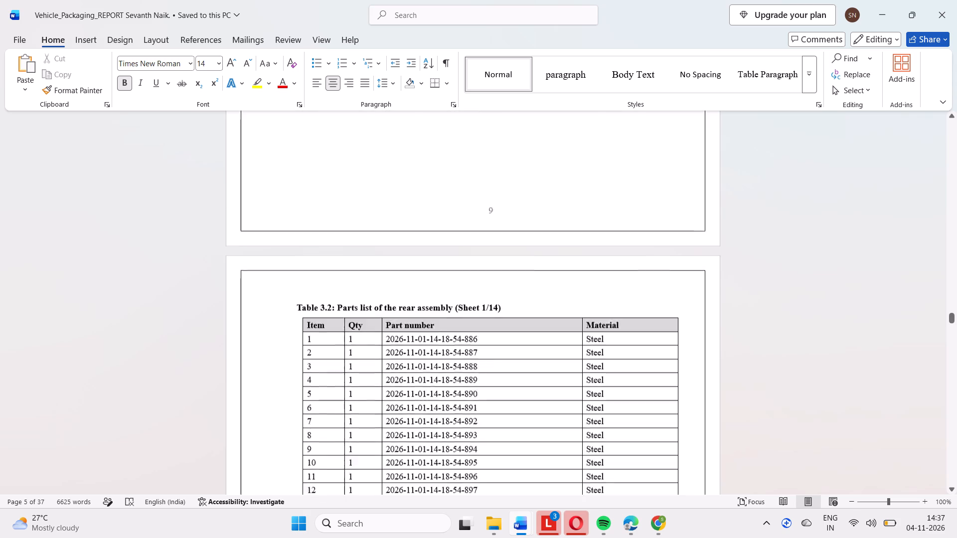
pyautogui.scroll(2, 546, 255)
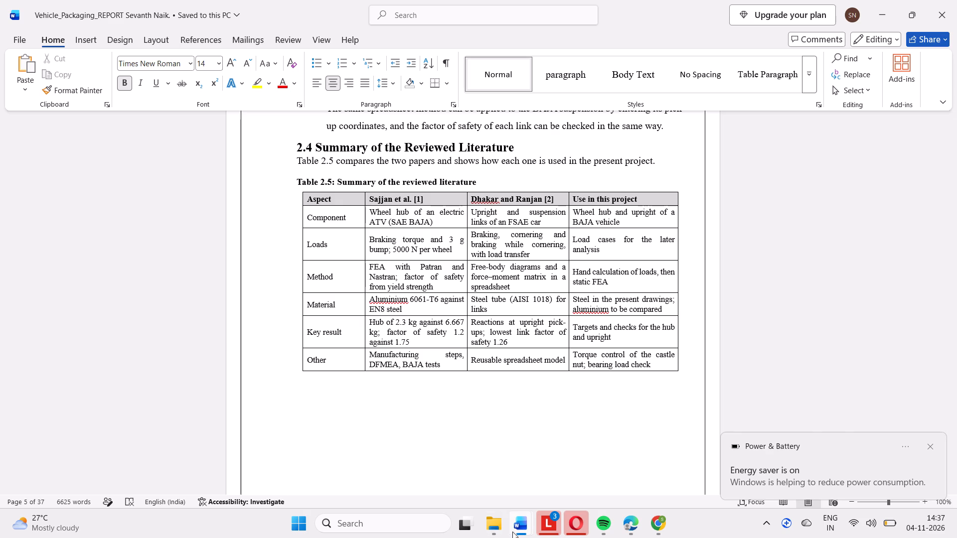
# Switch to Chrome, close the Edge window holding WhatsApp, and open web.whatsapp.com in a new Chrome tab.
pyautogui.click(487, 528)
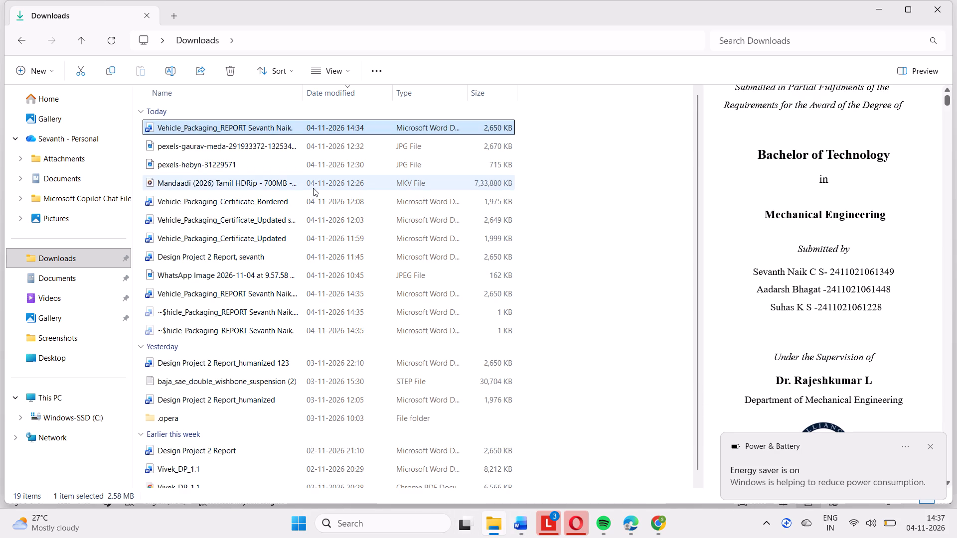
pyautogui.click(661, 523)
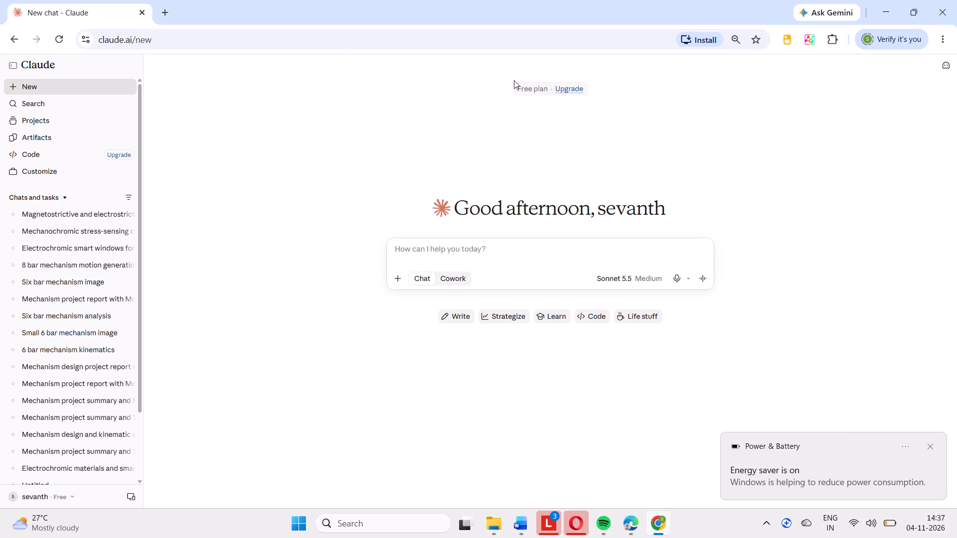
pyautogui.hotkey('ctrl', 't')
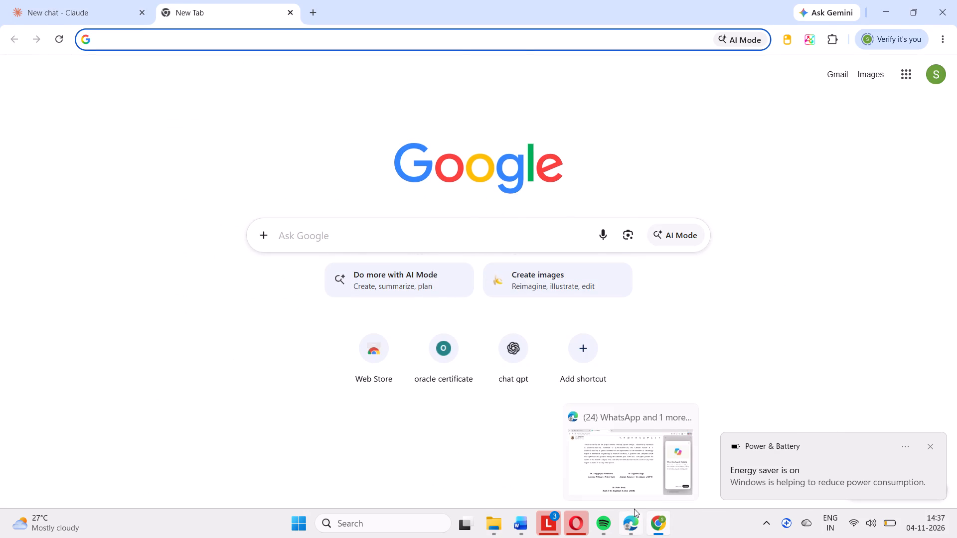
pyautogui.click(679, 421)
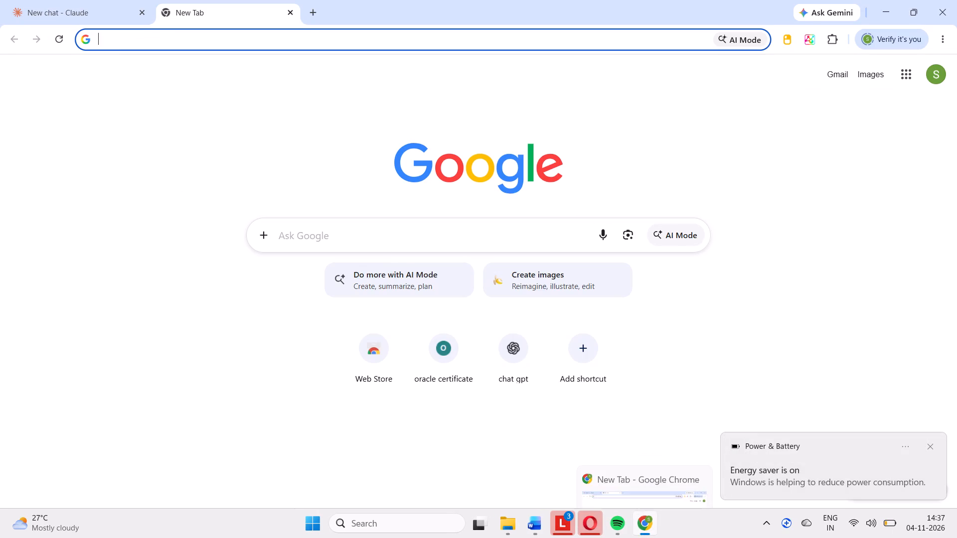
pyautogui.press('w')
pyautogui.click(130, 66)
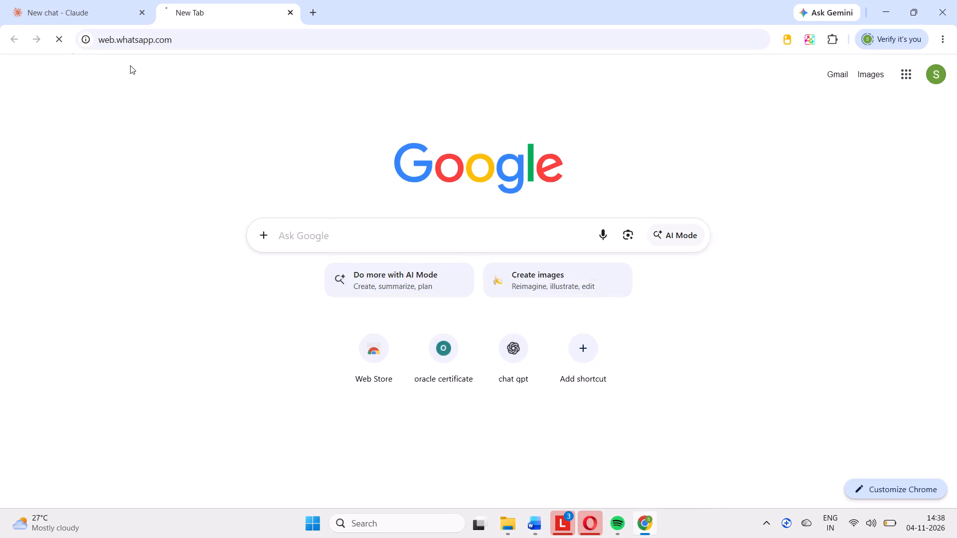